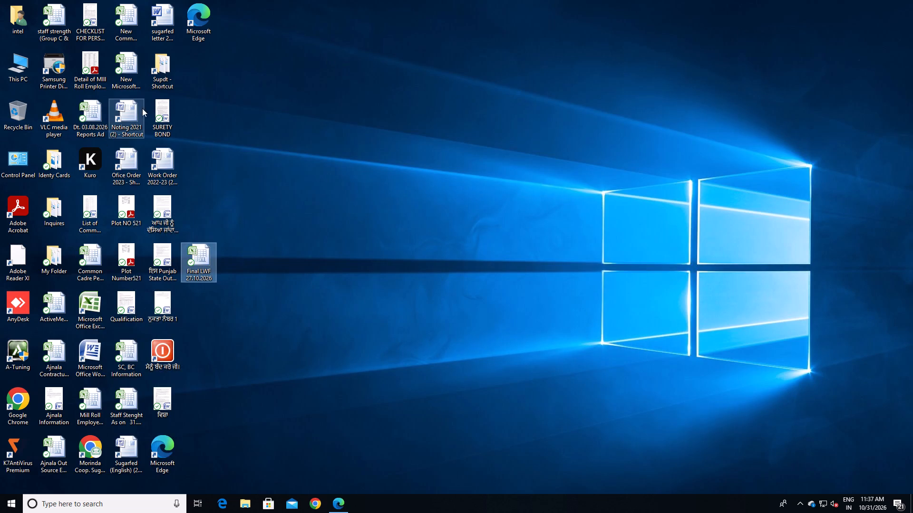
pyautogui.doubleClick(127, 446)
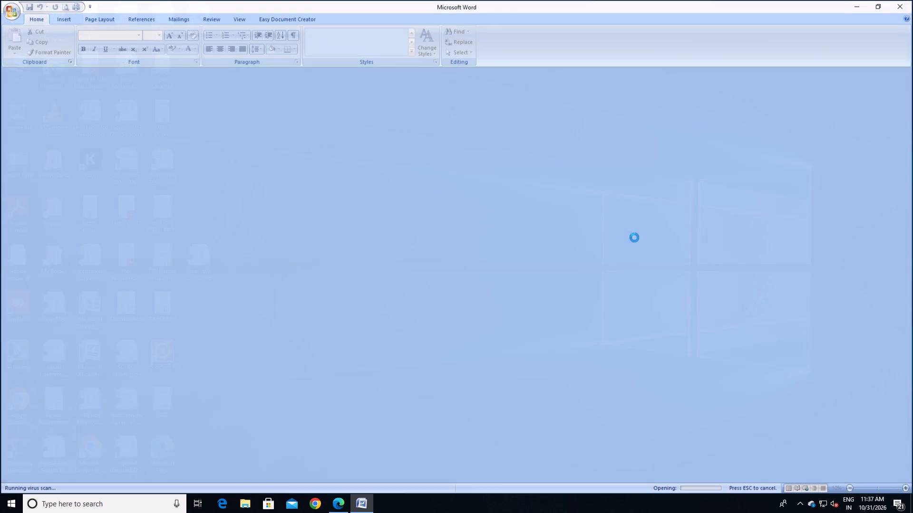
# Open the Office Order 2023 document from its shortcut on the desktop.
pyautogui.click(857, 2)
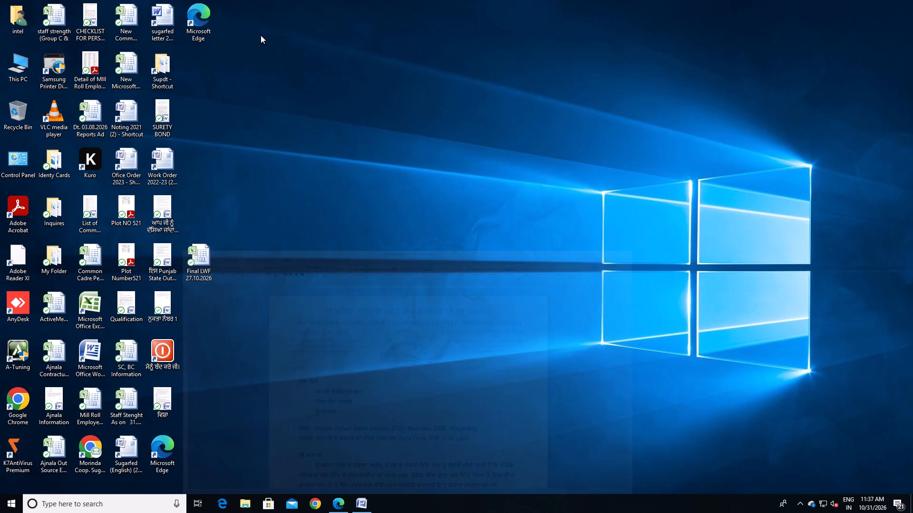
pyautogui.click(89, 77)
pyautogui.click(84, 112)
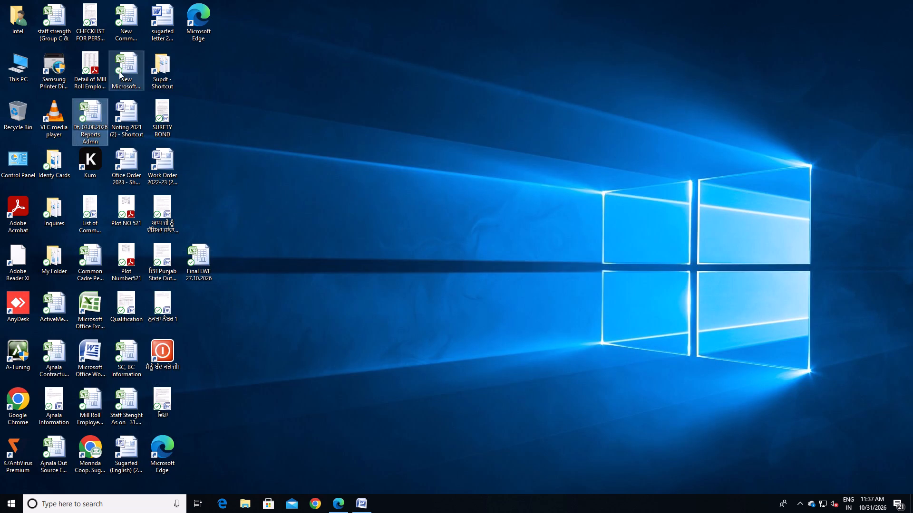
pyautogui.click(119, 71)
pyautogui.click(126, 112)
pyautogui.click(129, 170)
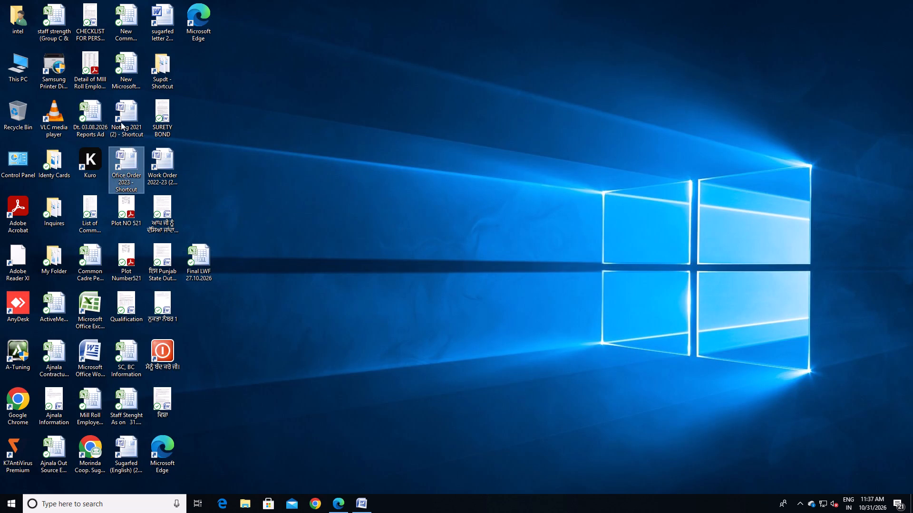
pyautogui.click(119, 120)
pyautogui.doubleClick(127, 159)
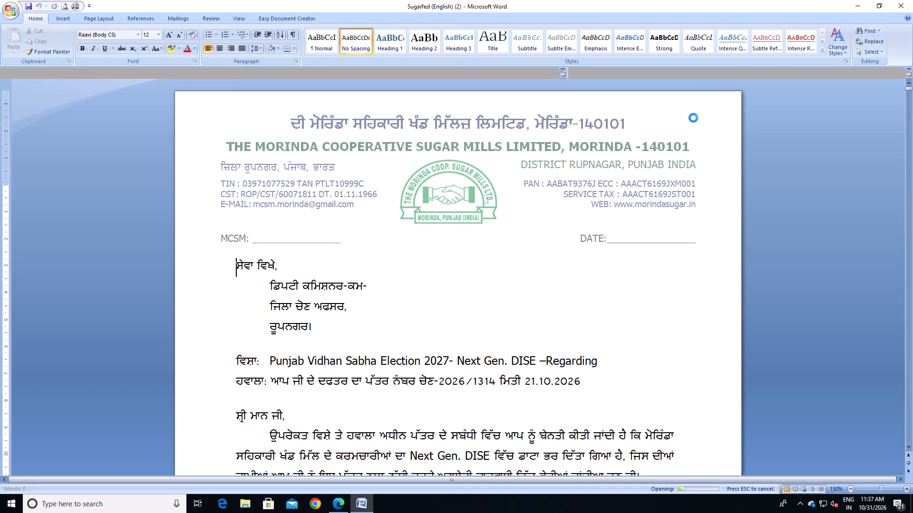
pyautogui.click(460, 358)
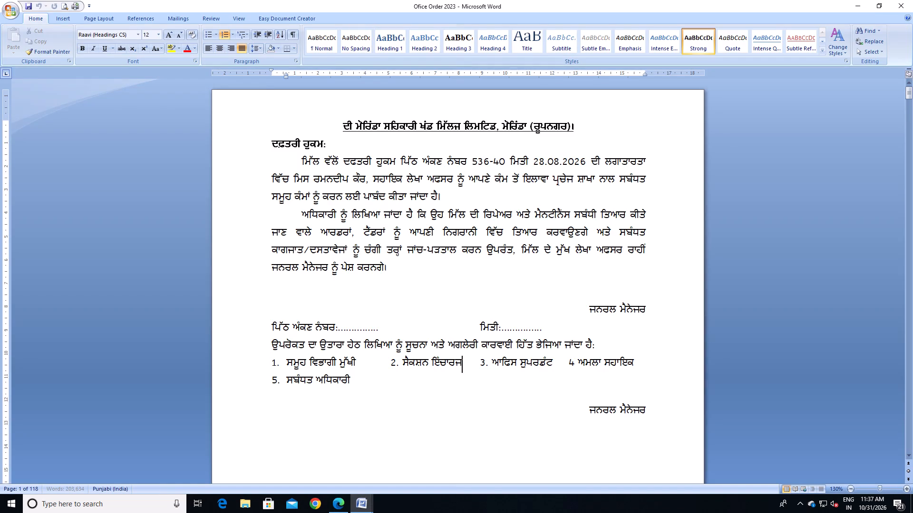
# Search the document for "ਅਣਅਧਿਕਾਰਤ", advance through the matches and examine the memo about absence from duty since 31.01.2026.
pyautogui.hotkey('ctrl', 'f')
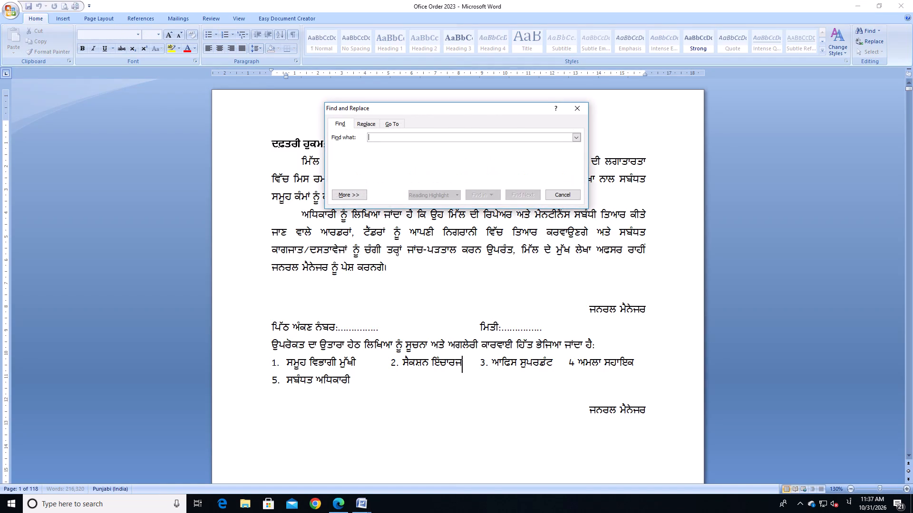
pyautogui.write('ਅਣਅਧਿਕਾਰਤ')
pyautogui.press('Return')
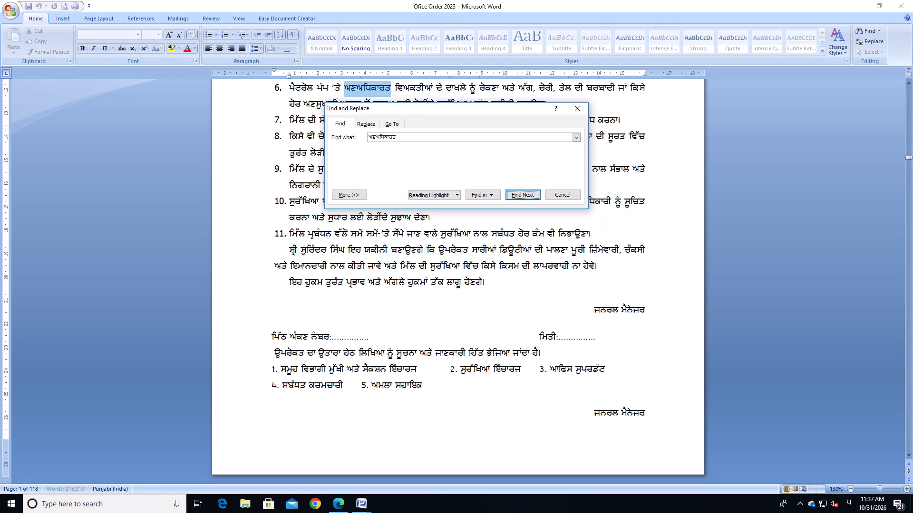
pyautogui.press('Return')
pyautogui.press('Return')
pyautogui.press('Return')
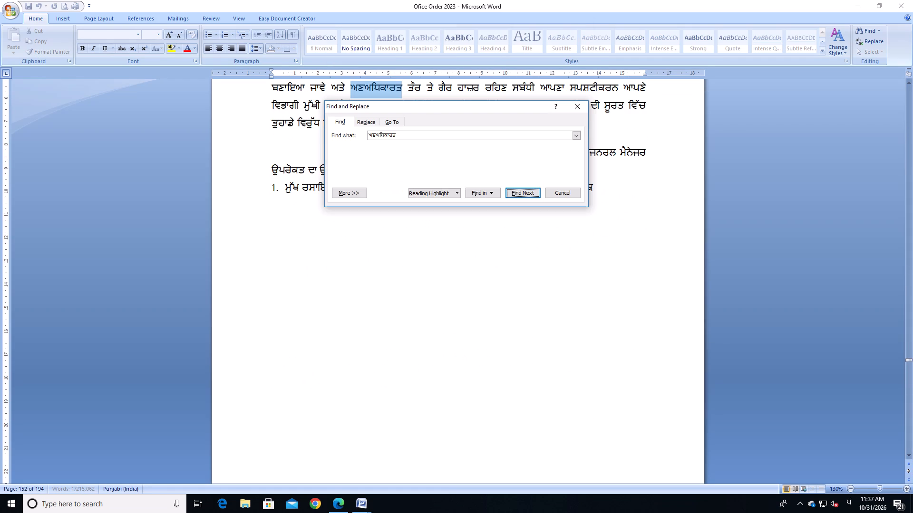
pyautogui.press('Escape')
pyautogui.scroll(5, 465, 361)
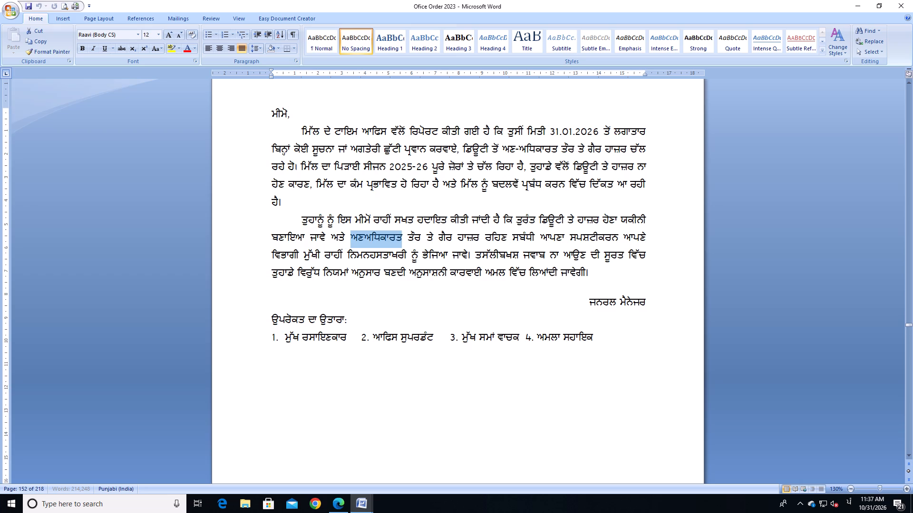
pyautogui.scroll(11, 465, 361)
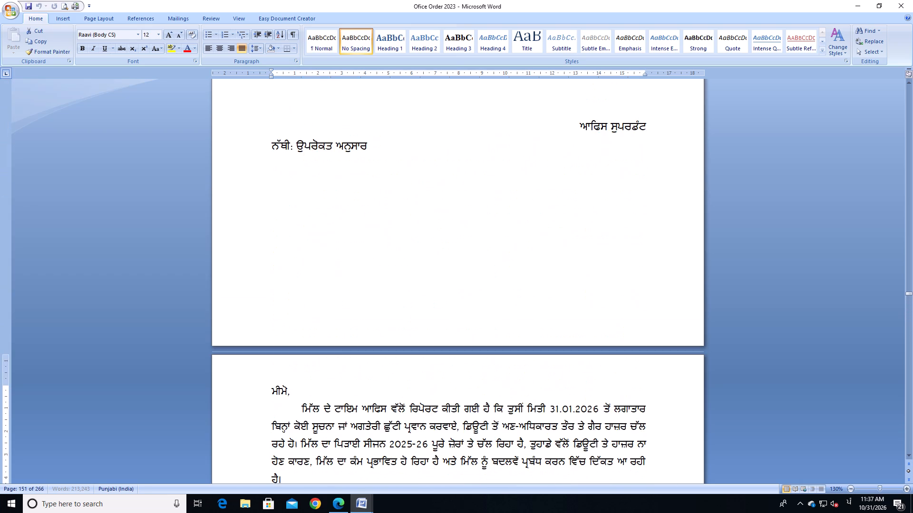
pyautogui.scroll(-7, 465, 361)
# Find the following "ਅਣਅਧਿਕਾਰਤ" memo, dated 01.02.2026, and copy its text from the ਵਿਸ਼ਾ line through the ਜਨਰਲ ਮੈਨੇਜਰ signature.
pyautogui.hotkey('ctrl', 'f')
pyautogui.press('Return')
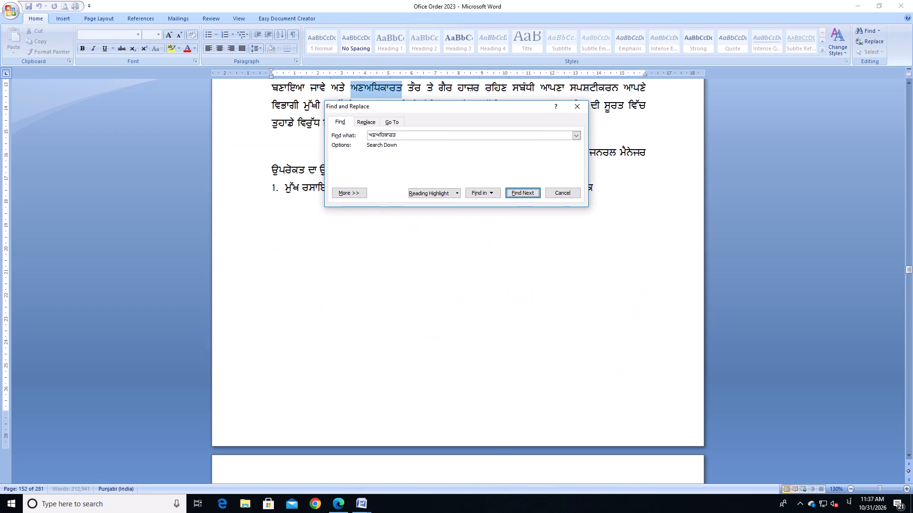
pyautogui.press('Return')
pyautogui.press('Escape')
pyautogui.scroll(7, 465, 361)
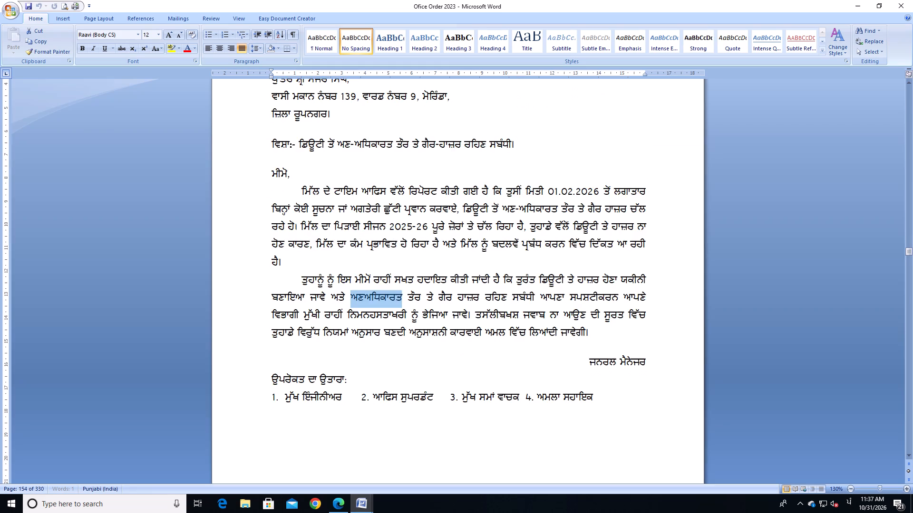
pyautogui.scroll(2, 466, 360)
pyautogui.moveTo(270, 201); pyautogui.dragTo(648, 423)
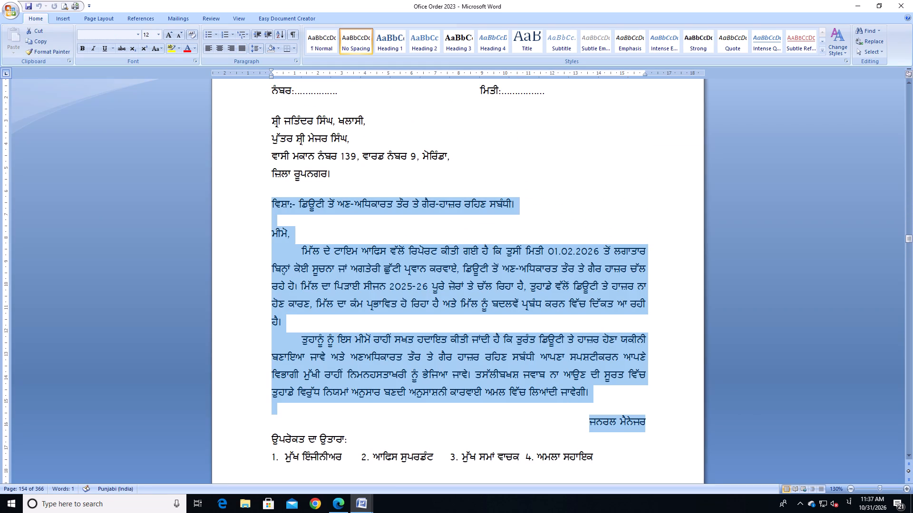
pyautogui.hotkey('ctrl', 'c')
# Copy the selected memo across to the start of the Sugarfed (English) (2) document and end it with a page break.
pyautogui.hotkey('alt', 'Tab')
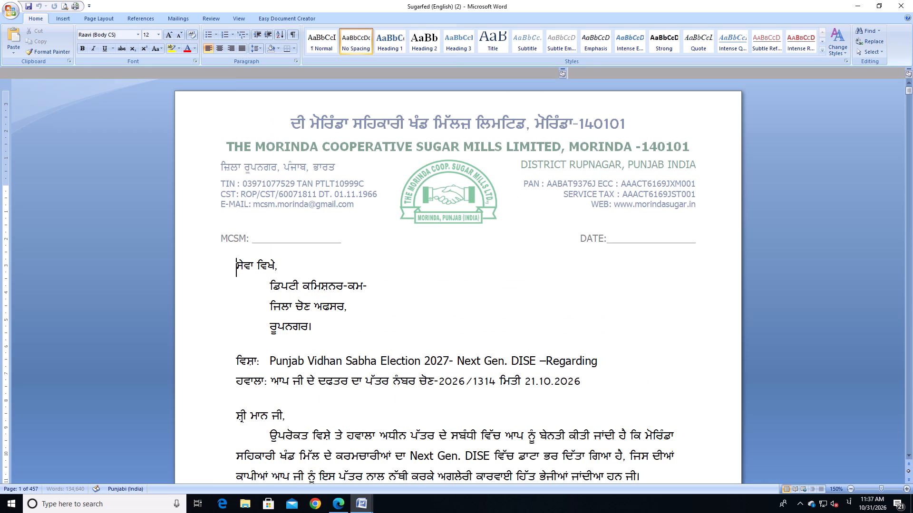
pyautogui.hotkey('ctrl', 'v')
pyautogui.hotkey('alt', 'Tab')
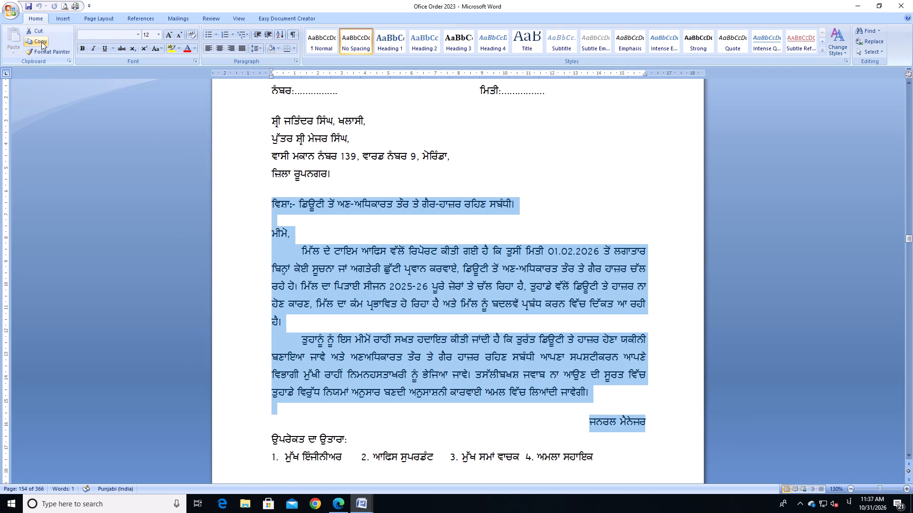
pyautogui.click(41, 42)
pyautogui.hotkey('alt', 'Tab')
pyautogui.click(14, 36)
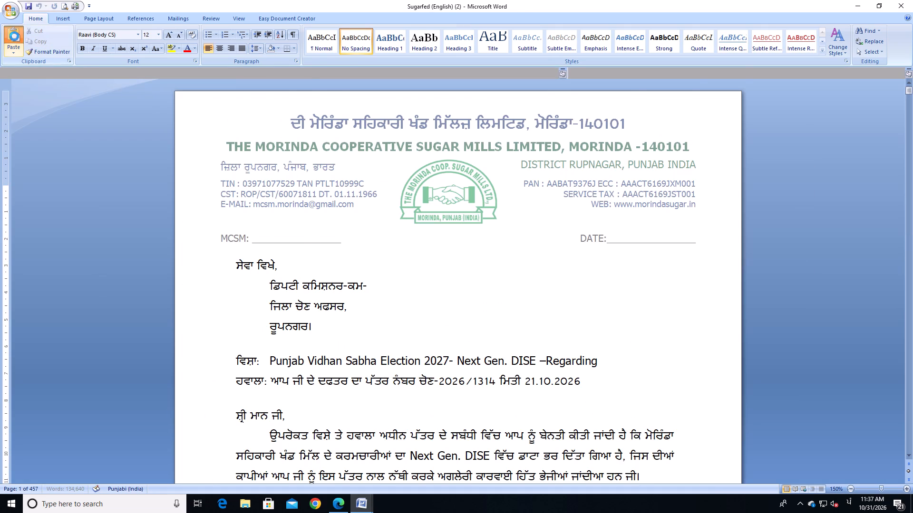
pyautogui.hotkey('ctrl', 'Return')
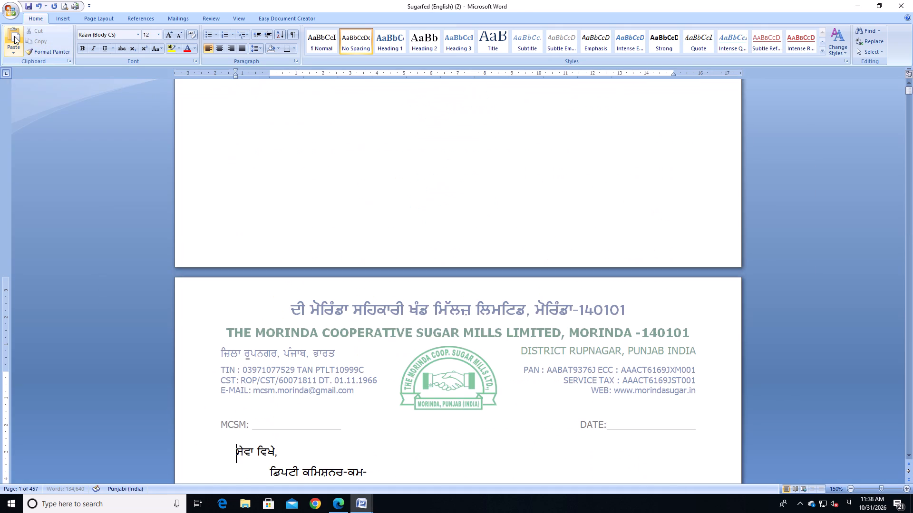
# Bring the pasted memo's left indent in line with the signature line and justify the memo from subject to signature.
pyautogui.scroll(12, 184, 107)
pyautogui.scroll(6, 270, 101)
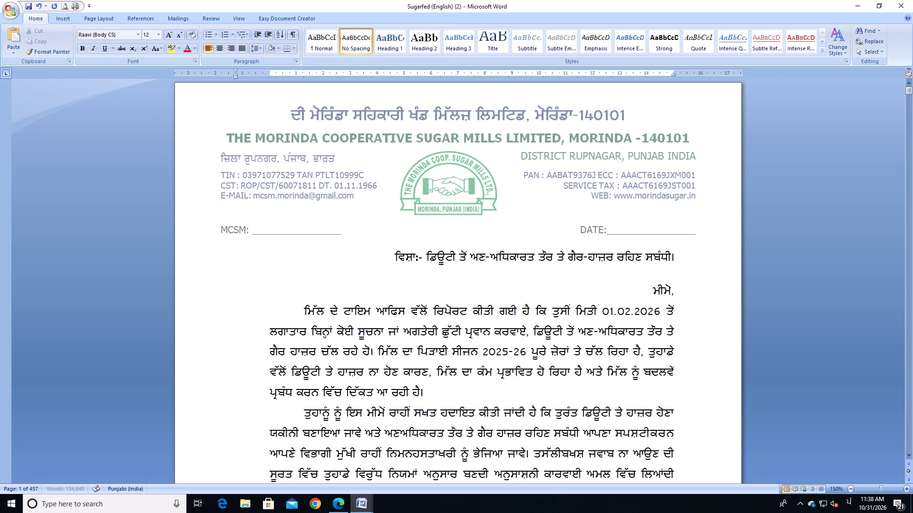
pyautogui.moveTo(389, 256); pyautogui.dragTo(613, 380)
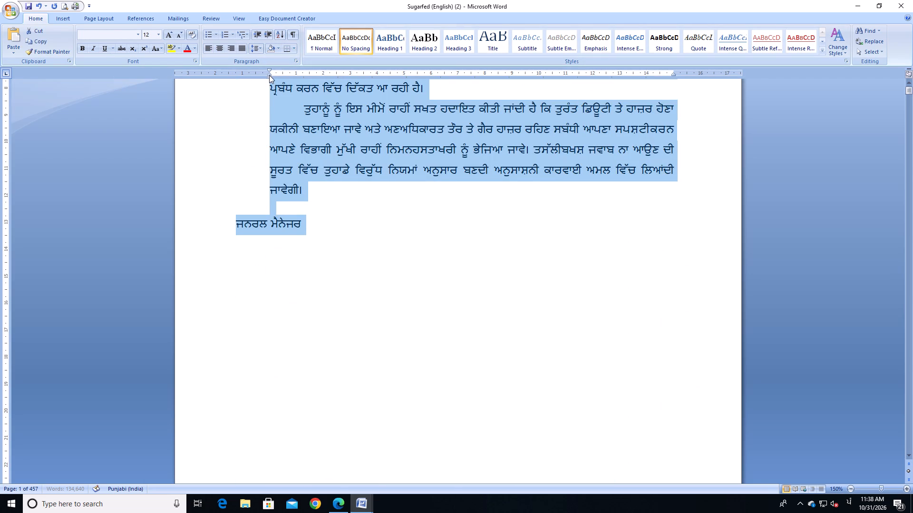
pyautogui.moveTo(269, 75); pyautogui.dragTo(237, 81)
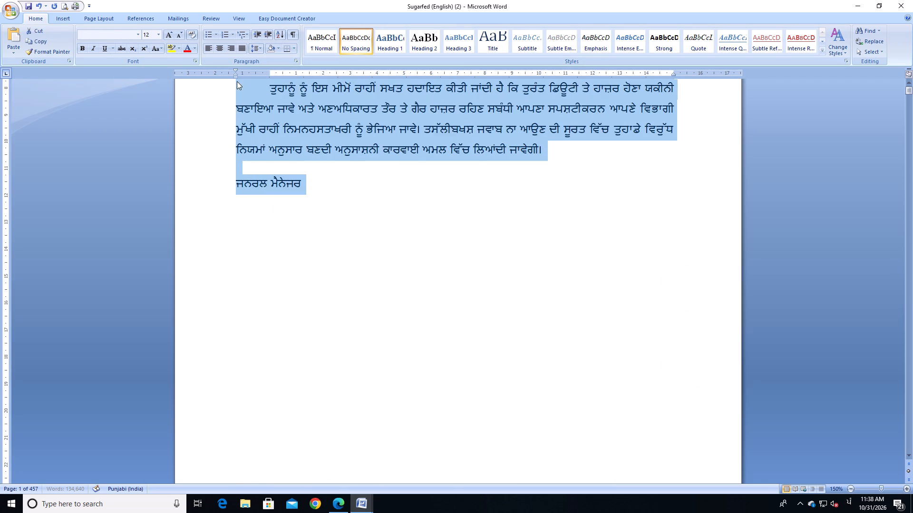
pyautogui.scroll(5, 335, 167)
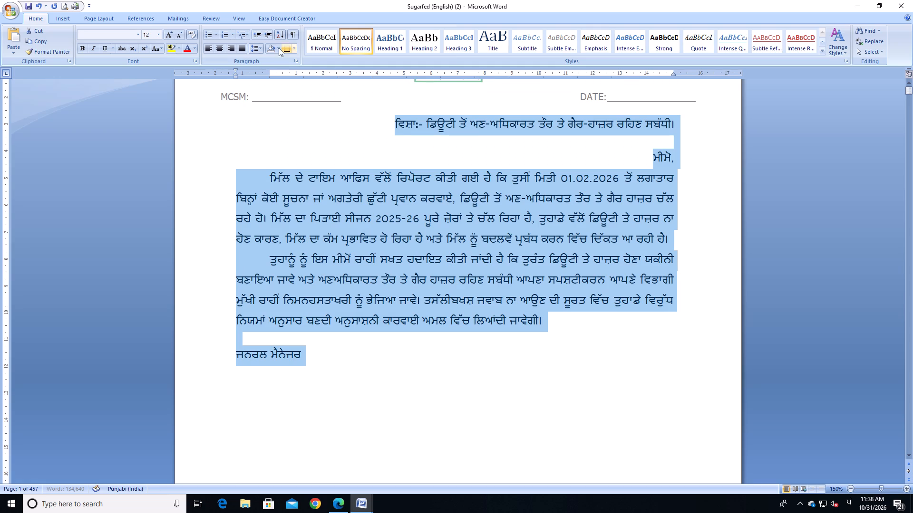
pyautogui.click(242, 48)
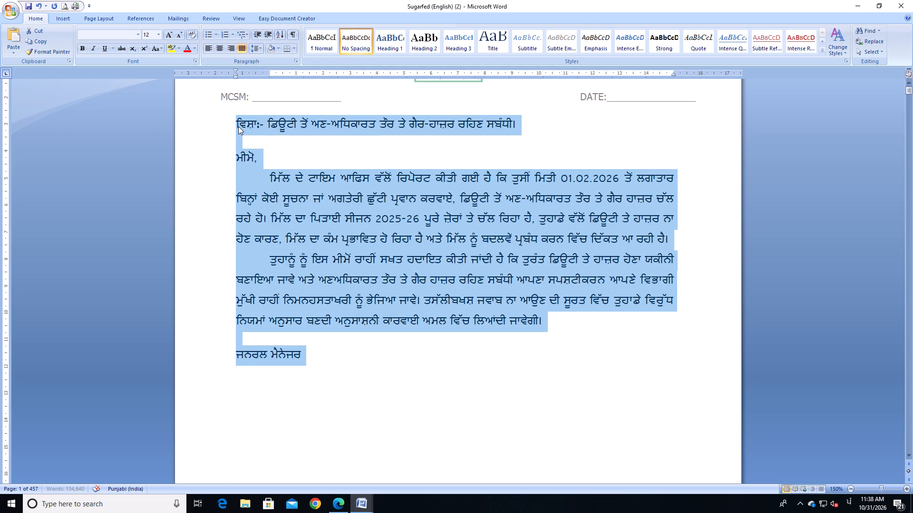
# Insert the addressee's name, beginning with ਸ਼੍ਰੀ, on its own line above the memo's subject.
pyautogui.click(238, 126)
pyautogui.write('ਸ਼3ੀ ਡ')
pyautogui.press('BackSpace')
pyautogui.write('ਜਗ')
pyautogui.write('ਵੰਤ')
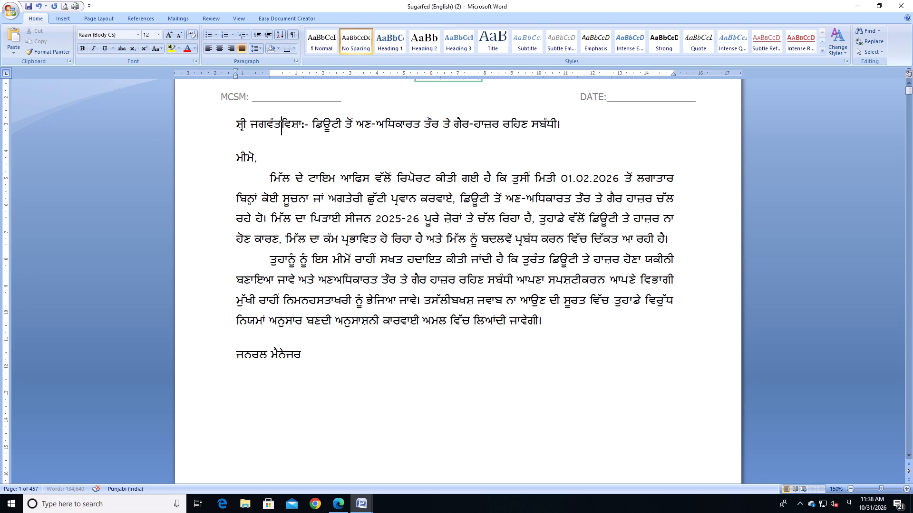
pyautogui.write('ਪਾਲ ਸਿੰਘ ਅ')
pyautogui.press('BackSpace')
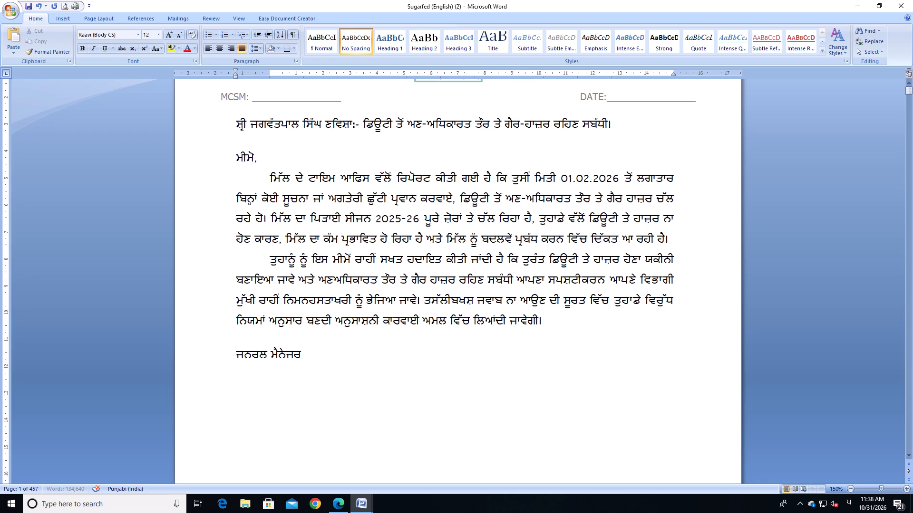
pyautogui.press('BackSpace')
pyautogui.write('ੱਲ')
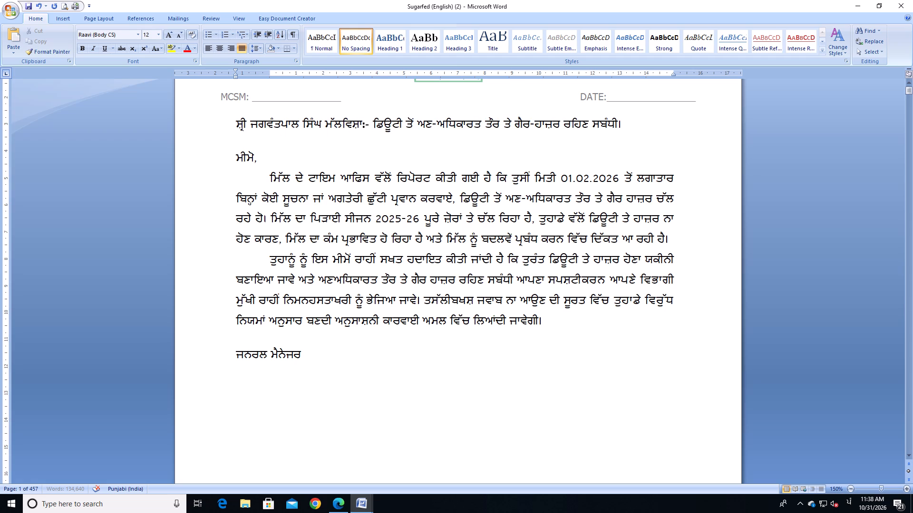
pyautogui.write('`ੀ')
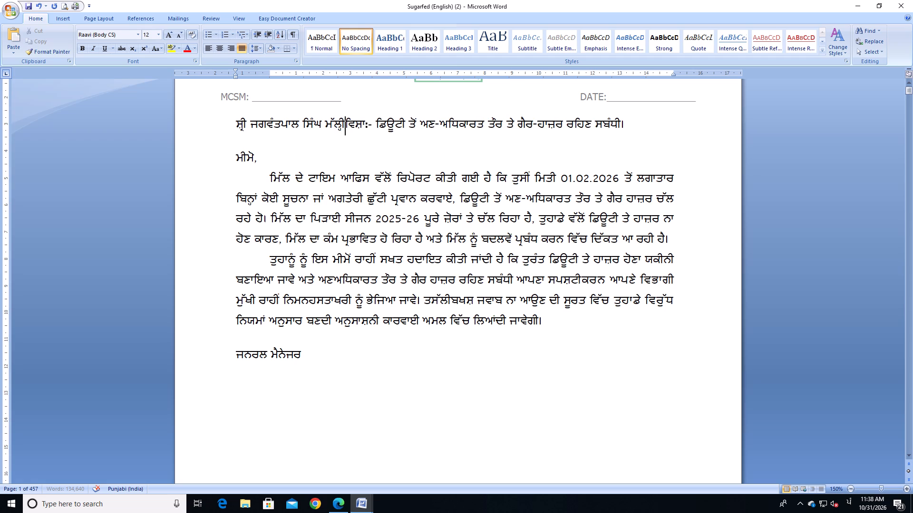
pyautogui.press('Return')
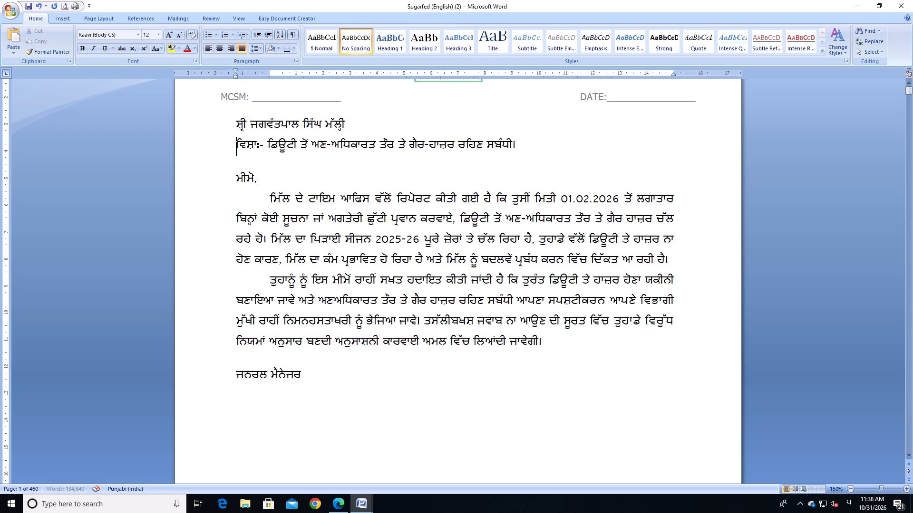
# Add the designation "ਸਹਾਇਕ ਇੰਜੀਨੀਅਰ (ਸਿਵਲ)" under the addressee's name, followed by a blank line before the subject.
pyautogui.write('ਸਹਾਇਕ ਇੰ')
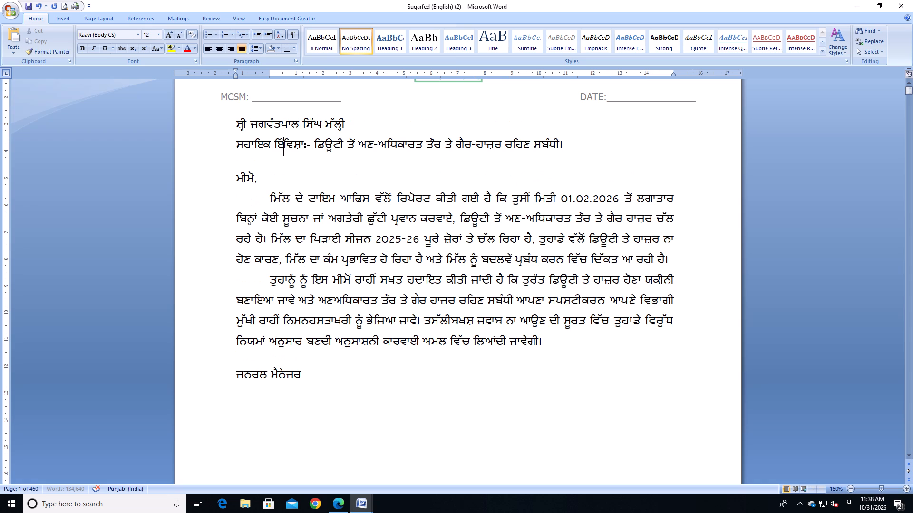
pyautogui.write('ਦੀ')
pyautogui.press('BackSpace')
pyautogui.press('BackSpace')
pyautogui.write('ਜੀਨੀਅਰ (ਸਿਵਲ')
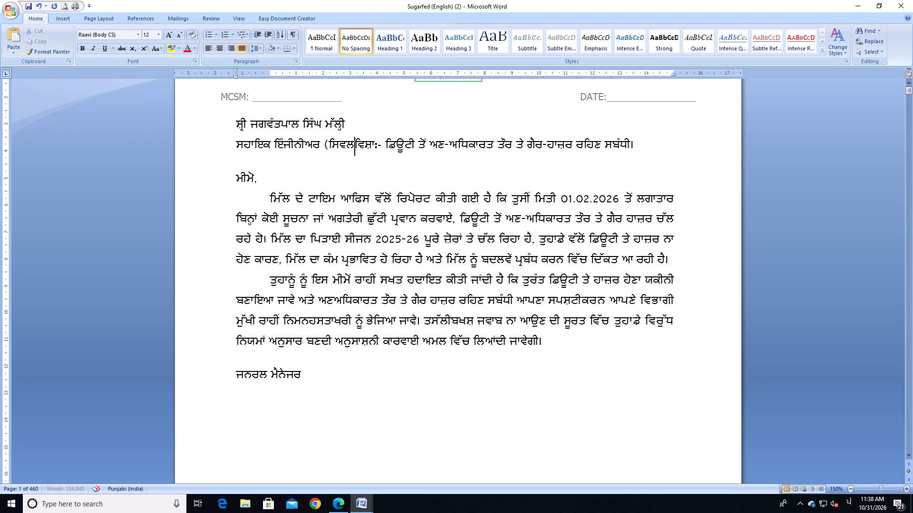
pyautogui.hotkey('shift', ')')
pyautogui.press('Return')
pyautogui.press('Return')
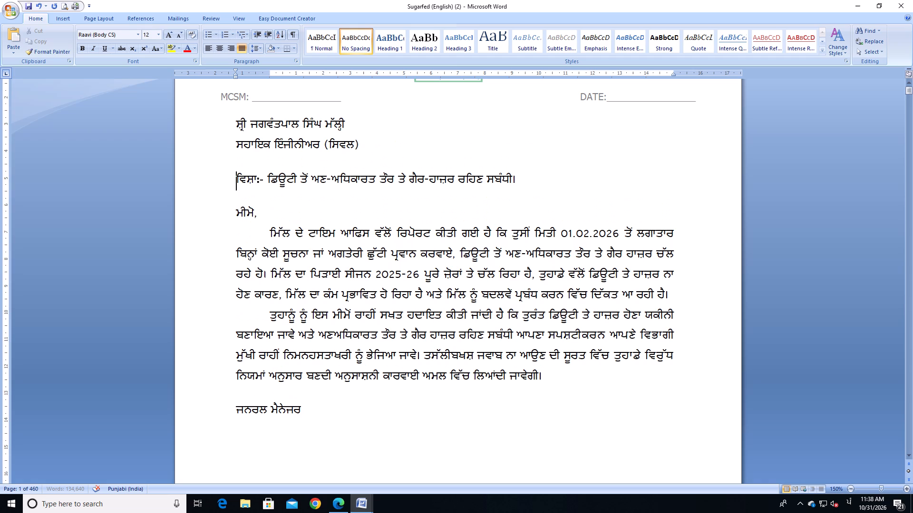
# Insert "ਮੁੱਖ ਸਮਾਂ ਵਾਚਕ ਵੱਲੋਂ ਰਿਪੋਰਟ" after "ਮਿੱਲ ਦੇ" at the start of the memo's first paragraph.
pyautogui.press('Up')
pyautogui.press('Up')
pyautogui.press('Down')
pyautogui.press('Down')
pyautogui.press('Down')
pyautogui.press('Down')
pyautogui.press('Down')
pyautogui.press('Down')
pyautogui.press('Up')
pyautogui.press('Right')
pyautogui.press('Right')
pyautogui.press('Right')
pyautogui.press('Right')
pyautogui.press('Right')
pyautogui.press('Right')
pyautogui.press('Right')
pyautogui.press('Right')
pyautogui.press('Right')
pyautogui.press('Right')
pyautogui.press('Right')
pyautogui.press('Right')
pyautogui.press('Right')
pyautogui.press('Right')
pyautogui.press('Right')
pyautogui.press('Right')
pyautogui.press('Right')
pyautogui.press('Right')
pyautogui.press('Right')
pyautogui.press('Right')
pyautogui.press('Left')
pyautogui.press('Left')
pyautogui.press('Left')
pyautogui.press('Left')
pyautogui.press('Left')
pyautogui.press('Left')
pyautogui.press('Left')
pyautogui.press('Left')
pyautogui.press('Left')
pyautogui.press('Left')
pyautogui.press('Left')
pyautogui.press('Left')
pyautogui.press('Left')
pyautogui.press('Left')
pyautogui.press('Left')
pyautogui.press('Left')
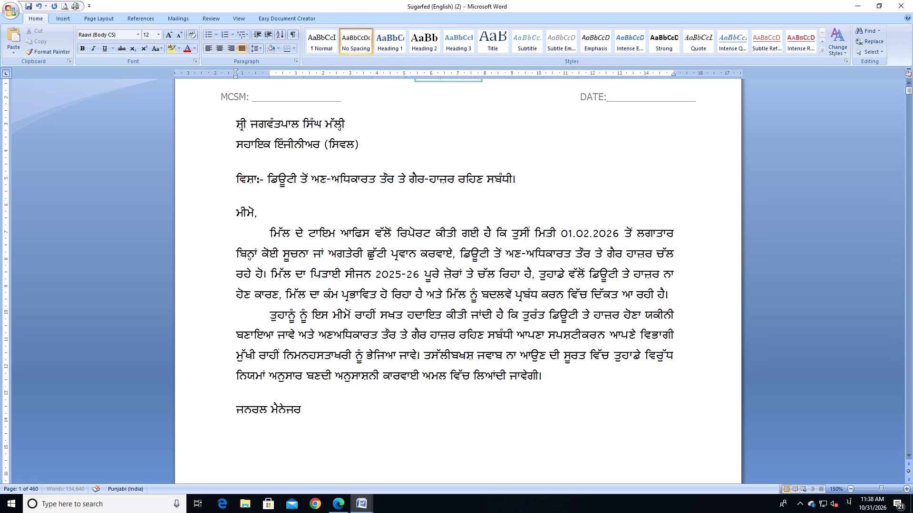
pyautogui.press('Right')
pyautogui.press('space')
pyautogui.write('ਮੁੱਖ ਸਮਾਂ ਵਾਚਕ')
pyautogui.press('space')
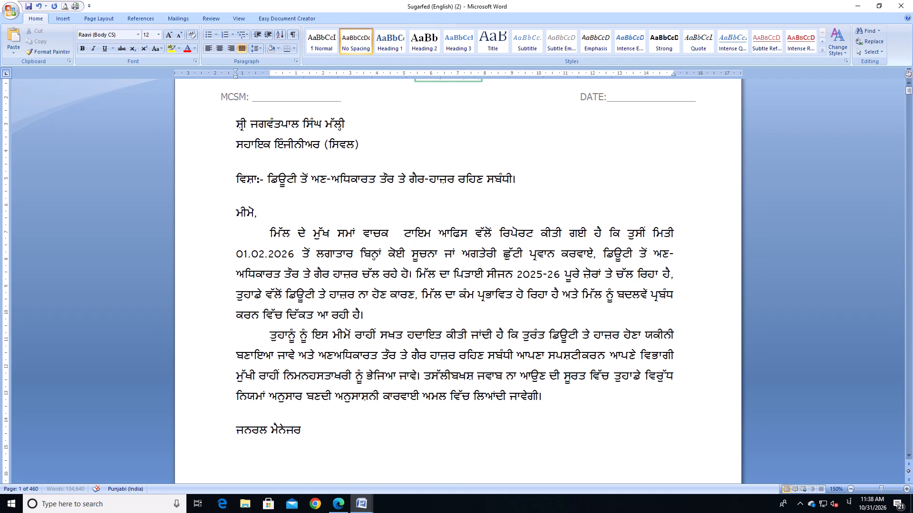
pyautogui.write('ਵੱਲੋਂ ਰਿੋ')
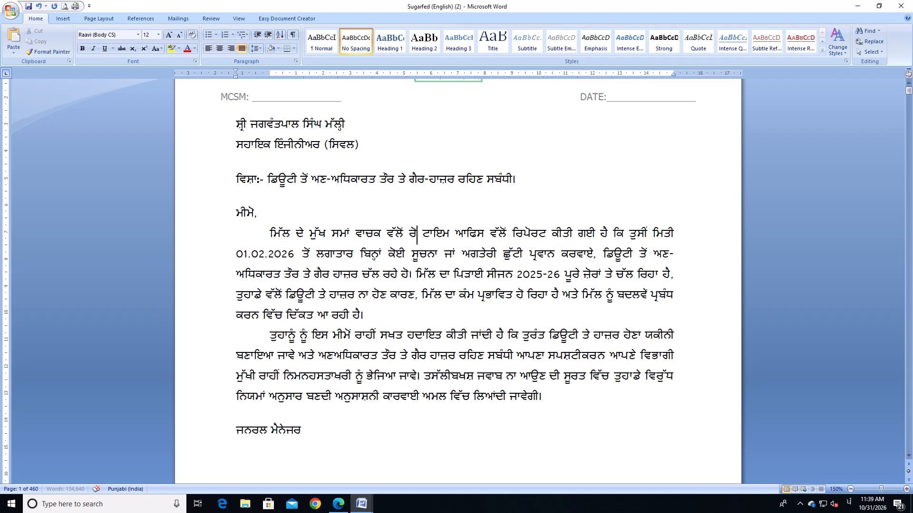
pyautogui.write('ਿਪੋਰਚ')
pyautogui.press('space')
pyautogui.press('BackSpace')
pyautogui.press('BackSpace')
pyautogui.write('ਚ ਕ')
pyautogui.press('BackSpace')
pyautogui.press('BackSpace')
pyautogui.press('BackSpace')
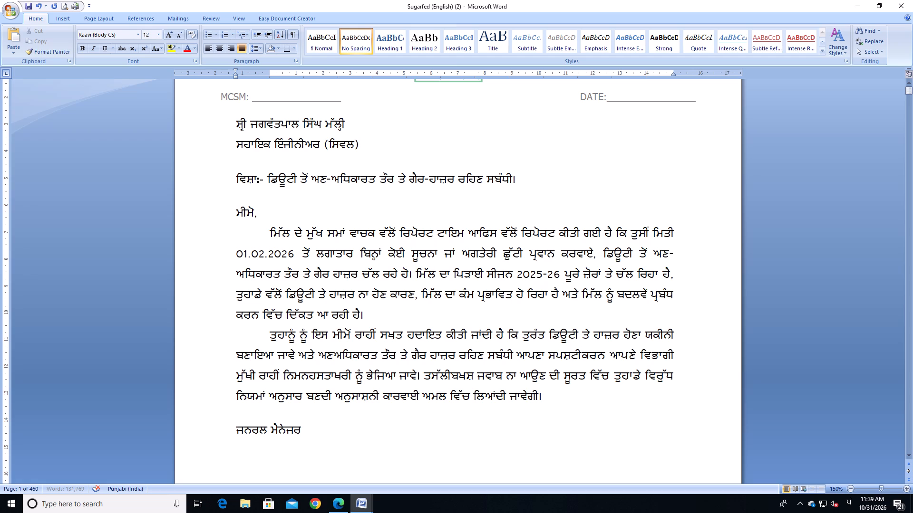
# Delete the old wording "ਟਾਇਮ ਆਫਿਸ ਵੱਲੋਂ ਰਿਪੋਰਟ" that follows the newly inserted text in the first paragraph.
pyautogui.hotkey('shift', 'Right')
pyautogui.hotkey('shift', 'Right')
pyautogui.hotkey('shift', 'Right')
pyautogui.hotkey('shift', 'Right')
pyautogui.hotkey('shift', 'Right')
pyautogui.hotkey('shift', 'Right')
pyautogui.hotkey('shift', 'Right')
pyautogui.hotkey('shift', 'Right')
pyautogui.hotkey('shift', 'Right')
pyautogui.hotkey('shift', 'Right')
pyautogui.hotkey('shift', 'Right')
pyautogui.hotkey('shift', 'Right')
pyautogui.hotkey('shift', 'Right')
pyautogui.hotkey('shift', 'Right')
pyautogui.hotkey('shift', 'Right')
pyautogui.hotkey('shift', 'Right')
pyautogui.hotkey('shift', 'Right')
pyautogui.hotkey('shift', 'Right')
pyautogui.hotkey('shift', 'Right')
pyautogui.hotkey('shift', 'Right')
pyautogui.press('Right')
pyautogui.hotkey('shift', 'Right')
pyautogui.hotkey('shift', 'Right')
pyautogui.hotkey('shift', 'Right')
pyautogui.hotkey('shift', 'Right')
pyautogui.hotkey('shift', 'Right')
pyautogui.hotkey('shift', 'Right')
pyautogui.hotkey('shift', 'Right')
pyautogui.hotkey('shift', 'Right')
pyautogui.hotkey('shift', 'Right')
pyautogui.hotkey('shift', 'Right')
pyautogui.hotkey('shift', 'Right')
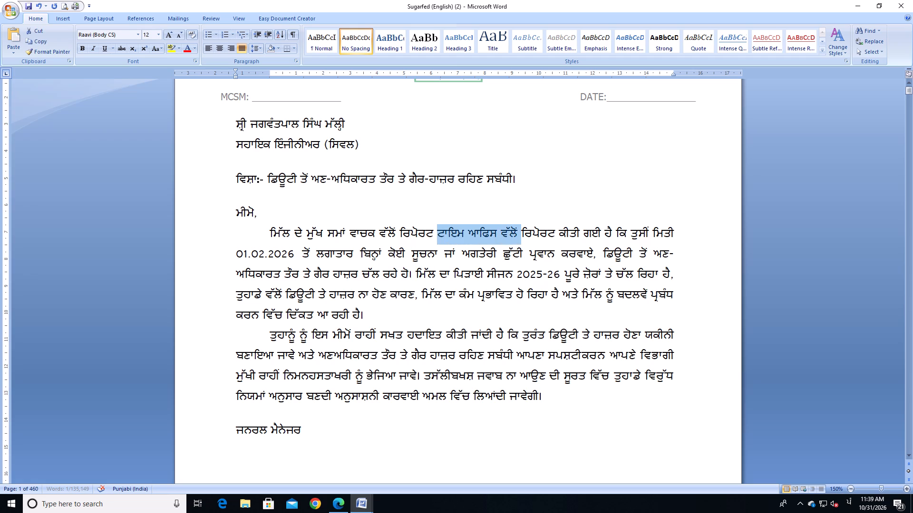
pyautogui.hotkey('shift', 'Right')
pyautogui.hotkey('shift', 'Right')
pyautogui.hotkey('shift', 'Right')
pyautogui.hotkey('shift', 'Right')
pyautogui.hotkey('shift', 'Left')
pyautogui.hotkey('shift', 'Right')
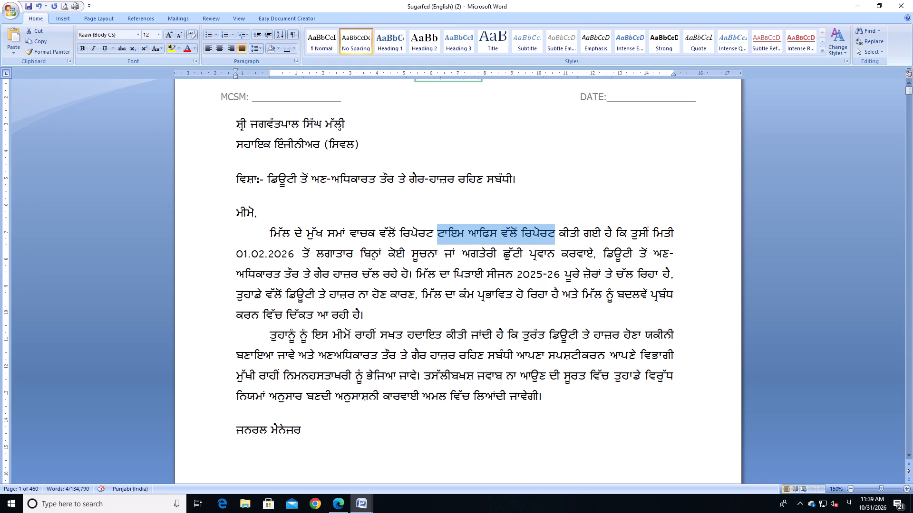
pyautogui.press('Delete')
# Insert the first absence period "01.10.2026 ਤੋਂ 20.10.2026 ਤੱਕ ਅਤੇ" after "ਤੁਸੀਂ ਮਿਤੀ" in the first paragraph.
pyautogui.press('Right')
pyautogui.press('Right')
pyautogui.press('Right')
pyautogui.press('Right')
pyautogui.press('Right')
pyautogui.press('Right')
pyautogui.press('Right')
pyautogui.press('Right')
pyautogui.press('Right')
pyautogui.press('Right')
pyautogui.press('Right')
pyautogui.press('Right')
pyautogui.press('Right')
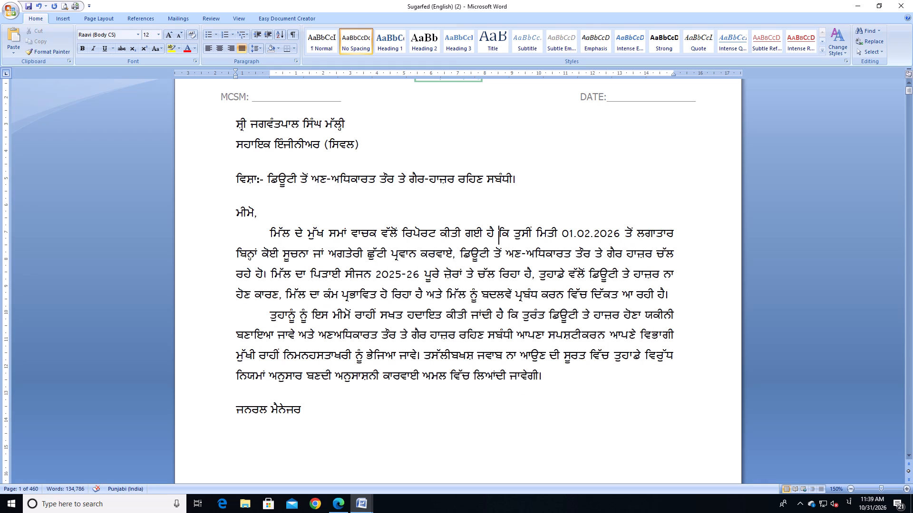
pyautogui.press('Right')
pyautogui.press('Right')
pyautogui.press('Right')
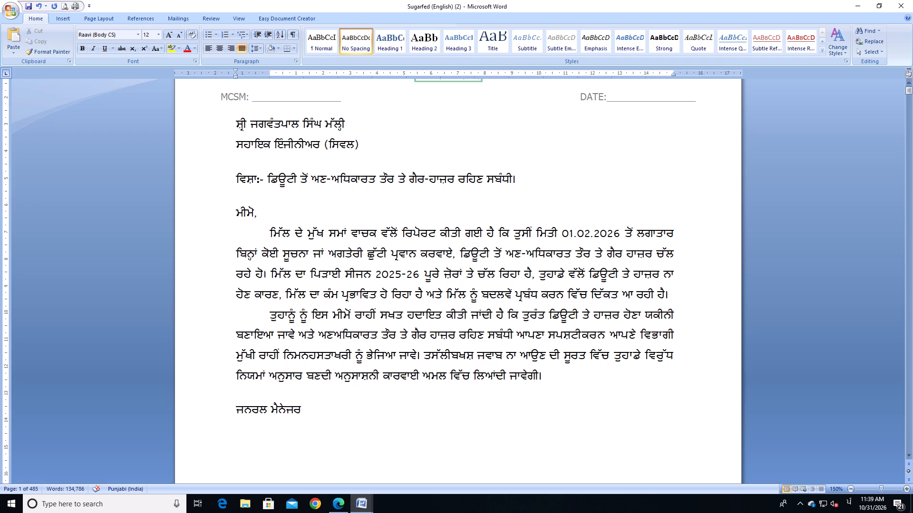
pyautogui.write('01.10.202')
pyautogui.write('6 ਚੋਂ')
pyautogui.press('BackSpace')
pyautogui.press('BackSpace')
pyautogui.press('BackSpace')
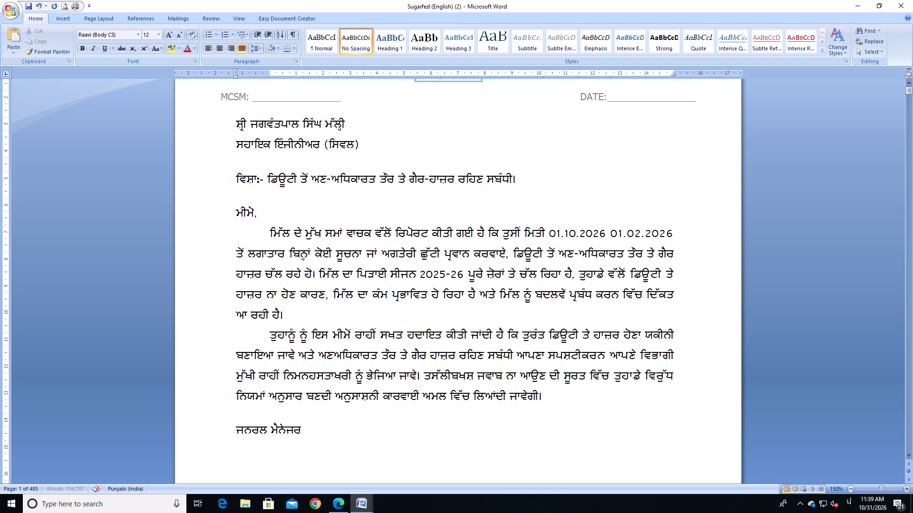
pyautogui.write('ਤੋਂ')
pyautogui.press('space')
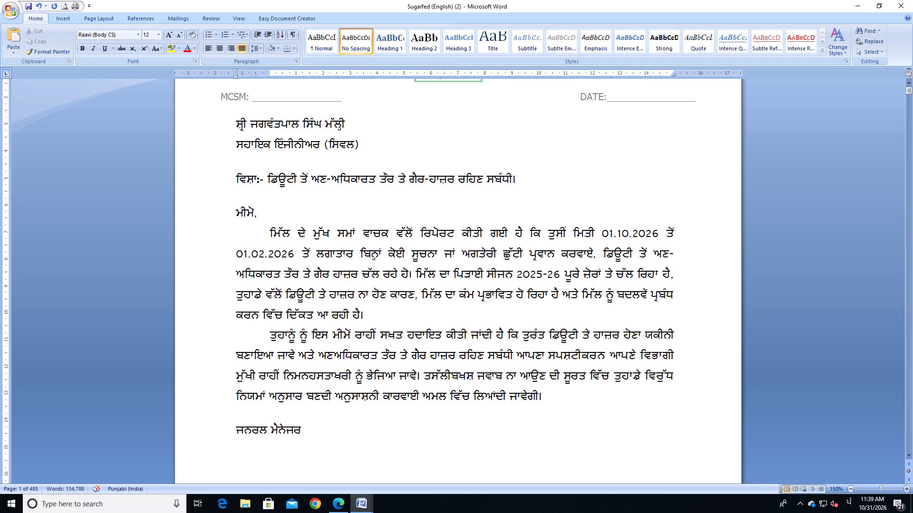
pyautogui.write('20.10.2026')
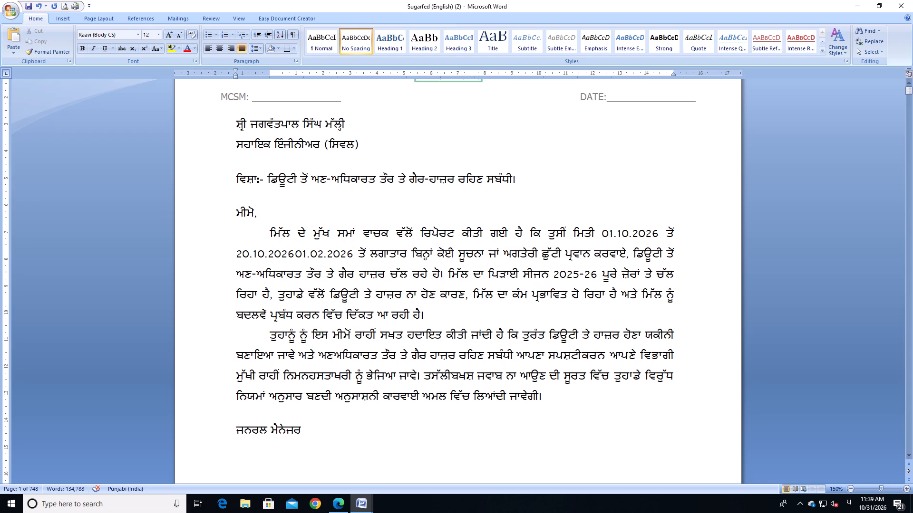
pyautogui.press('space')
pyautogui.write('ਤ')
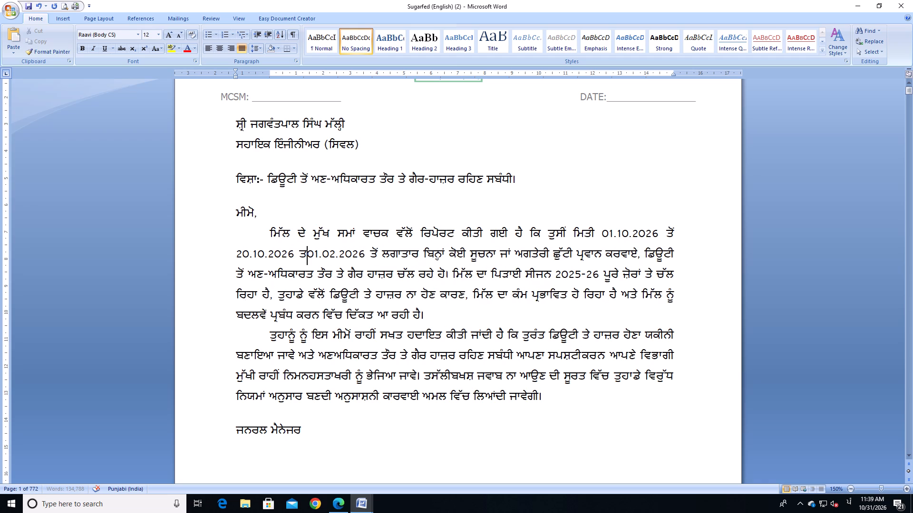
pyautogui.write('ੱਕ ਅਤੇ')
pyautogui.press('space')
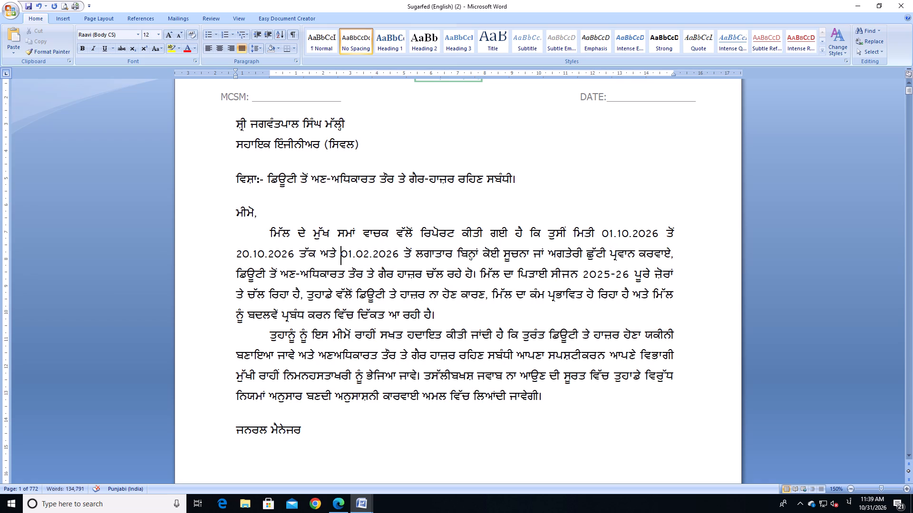
# Add "ਮਿਤੀ 23.10.2026 ਤੋਂ ਲਗਾਤਾਰ" after "ਤੱਕ ਅਤੇ", splitting off the rest of the paragraph below a blank line.
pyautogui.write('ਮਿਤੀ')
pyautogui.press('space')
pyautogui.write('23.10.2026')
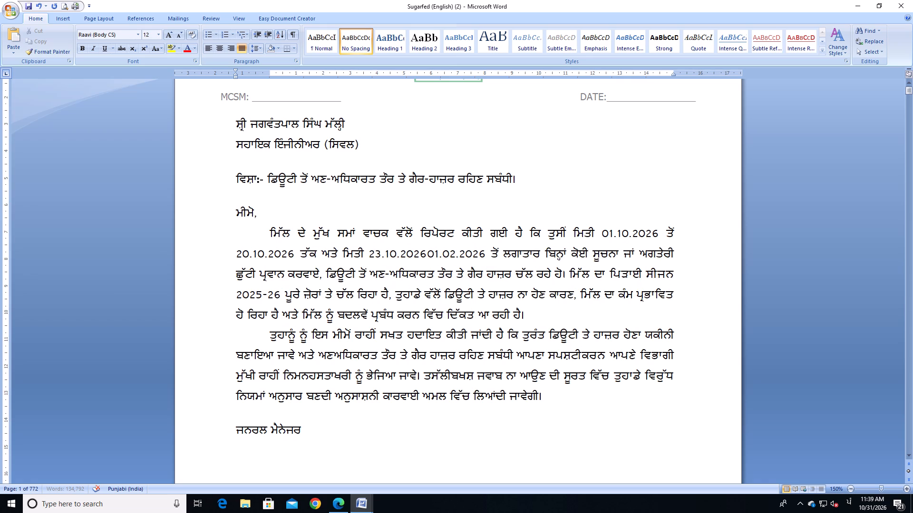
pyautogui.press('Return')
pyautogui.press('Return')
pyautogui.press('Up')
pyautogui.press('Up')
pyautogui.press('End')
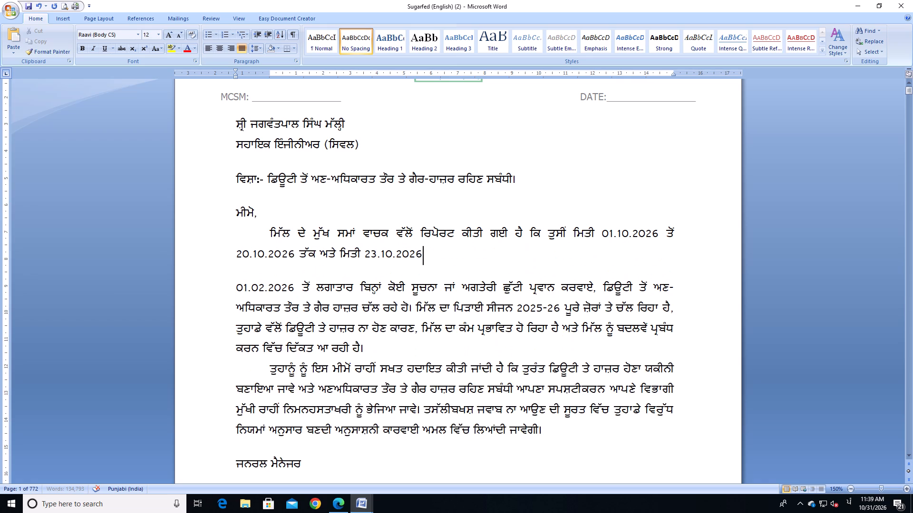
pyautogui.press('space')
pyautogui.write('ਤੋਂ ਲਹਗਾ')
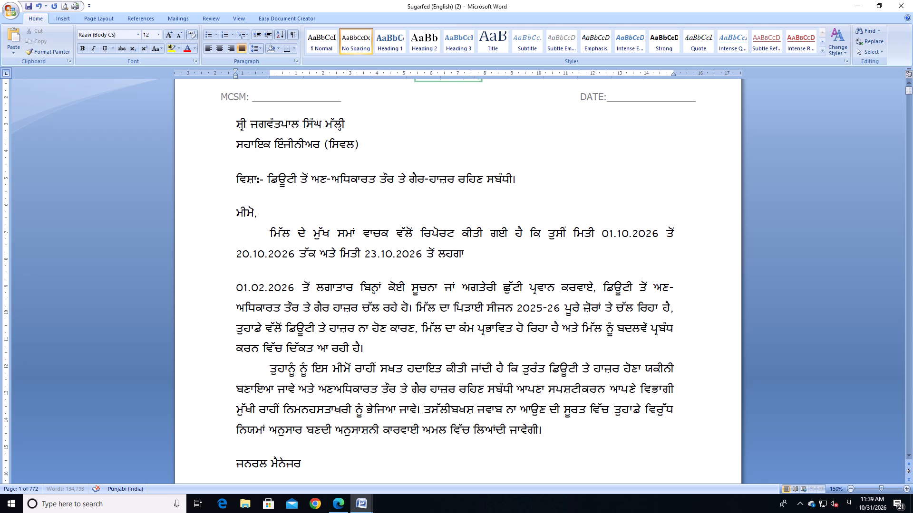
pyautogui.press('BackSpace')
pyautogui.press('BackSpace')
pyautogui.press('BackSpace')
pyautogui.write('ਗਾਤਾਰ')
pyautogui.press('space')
# Delete the blank line and the old "01.02.2026 ਤੋਂ ਲਗਾਤਾਰ", rejoining the first paragraph from "ਬਿਨ੍ਹਾਂ ਕੋਈ ਸੂਚਨਾ" onward.
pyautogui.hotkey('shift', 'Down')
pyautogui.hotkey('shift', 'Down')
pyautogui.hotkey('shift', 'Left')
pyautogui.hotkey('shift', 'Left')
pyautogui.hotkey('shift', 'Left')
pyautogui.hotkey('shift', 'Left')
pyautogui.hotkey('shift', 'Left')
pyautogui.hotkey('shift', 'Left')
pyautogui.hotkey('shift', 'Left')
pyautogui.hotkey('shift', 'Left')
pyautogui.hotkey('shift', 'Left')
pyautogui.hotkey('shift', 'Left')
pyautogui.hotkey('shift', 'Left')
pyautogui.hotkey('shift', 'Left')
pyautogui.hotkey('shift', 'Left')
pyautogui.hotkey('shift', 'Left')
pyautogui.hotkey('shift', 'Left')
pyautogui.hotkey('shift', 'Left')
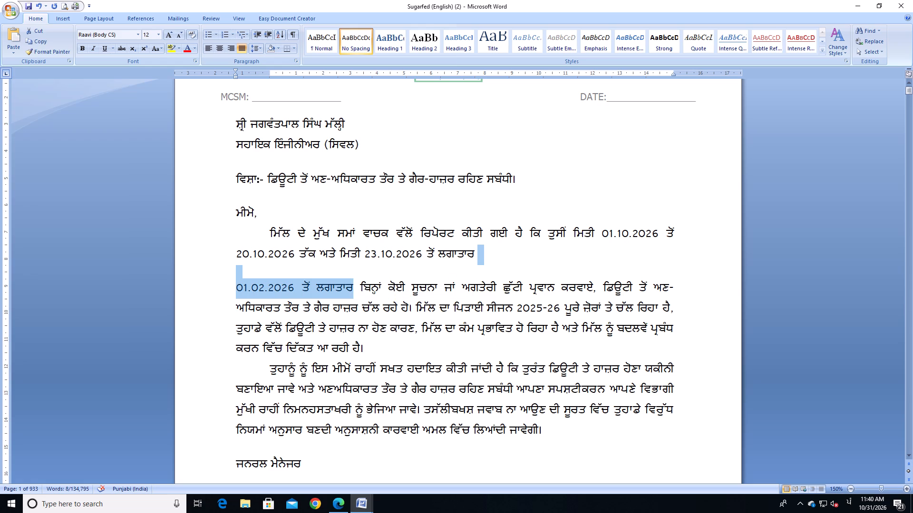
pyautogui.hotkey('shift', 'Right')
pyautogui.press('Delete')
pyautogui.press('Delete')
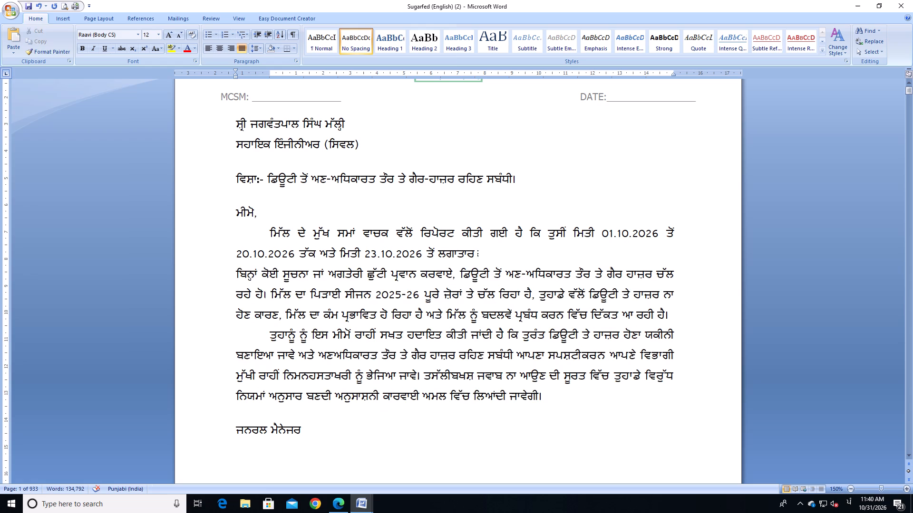
# Insert the crushing season "2026-27" after "ਪਿੜਾਈ ਸੀਜਨ" in the first paragraph, ahead of the old season.
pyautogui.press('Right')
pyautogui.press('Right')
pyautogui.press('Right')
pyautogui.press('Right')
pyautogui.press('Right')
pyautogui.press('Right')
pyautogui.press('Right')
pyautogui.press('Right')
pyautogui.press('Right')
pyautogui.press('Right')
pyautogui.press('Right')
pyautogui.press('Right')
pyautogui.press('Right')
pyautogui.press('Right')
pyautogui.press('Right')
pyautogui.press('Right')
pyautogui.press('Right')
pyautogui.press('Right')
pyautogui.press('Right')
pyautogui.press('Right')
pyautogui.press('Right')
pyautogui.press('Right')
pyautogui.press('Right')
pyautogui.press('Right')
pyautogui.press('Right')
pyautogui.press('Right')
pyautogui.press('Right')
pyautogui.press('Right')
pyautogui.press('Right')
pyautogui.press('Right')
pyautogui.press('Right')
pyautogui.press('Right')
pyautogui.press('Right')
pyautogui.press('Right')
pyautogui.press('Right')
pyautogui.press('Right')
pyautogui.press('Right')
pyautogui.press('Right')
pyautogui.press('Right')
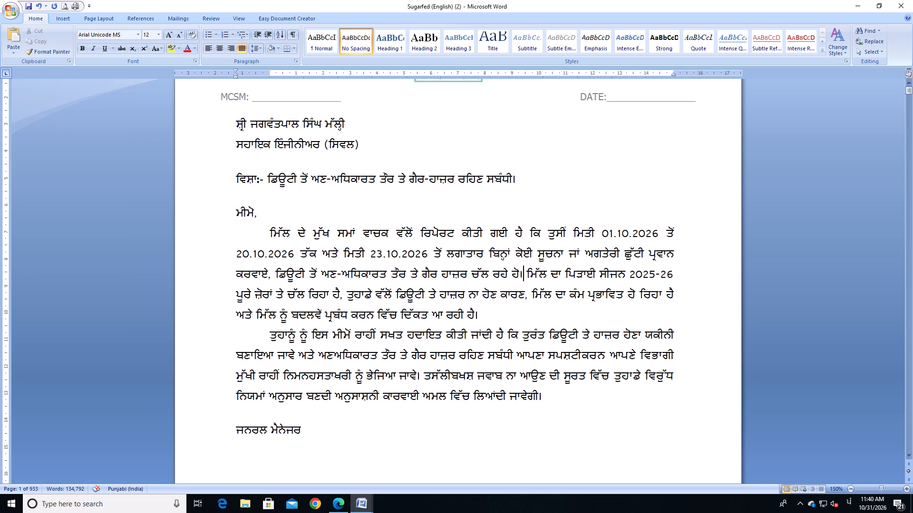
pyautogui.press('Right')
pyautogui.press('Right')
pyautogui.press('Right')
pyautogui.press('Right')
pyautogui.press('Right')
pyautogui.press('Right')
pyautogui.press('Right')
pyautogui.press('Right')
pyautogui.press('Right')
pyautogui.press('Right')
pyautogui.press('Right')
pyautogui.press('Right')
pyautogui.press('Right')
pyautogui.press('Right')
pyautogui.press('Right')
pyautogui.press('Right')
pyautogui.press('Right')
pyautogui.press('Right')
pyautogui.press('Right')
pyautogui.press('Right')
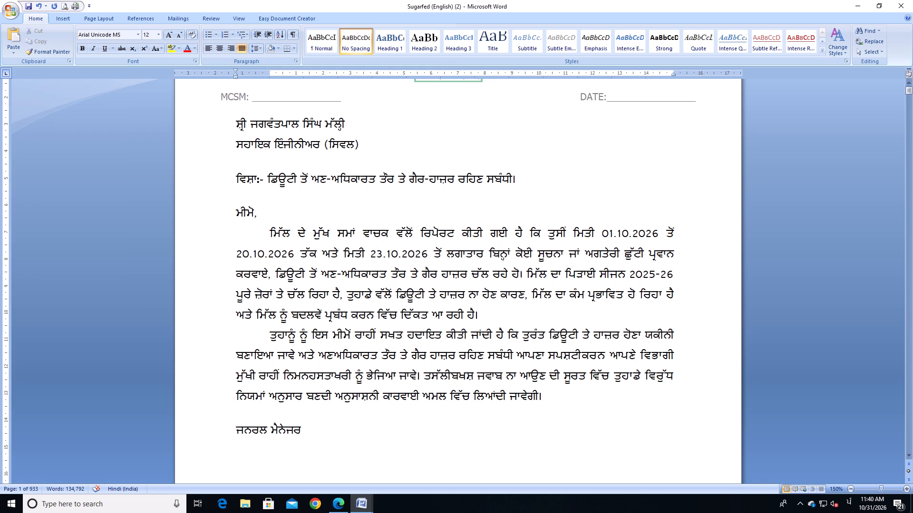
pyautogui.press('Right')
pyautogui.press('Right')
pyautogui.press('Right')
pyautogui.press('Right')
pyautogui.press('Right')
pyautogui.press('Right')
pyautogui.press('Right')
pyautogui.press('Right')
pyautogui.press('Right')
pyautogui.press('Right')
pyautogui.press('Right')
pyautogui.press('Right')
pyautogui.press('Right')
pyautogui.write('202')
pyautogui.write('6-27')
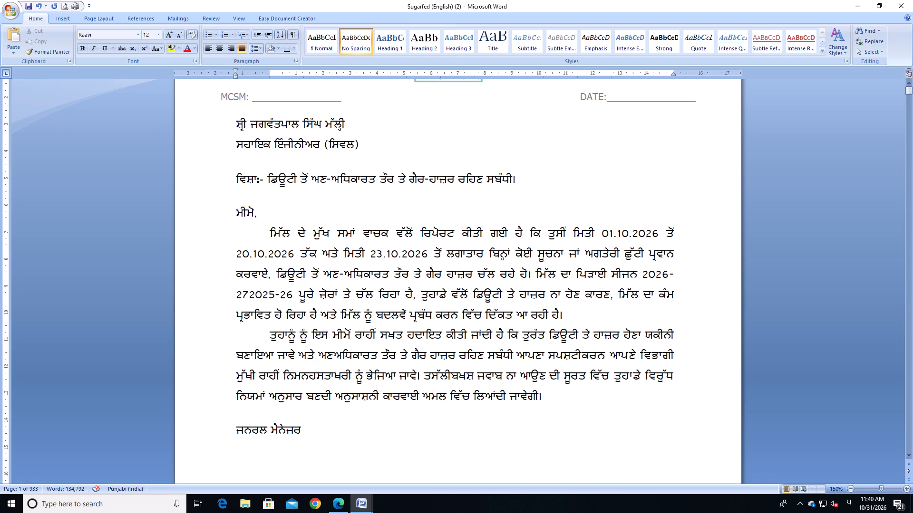
# Continue the sentence after "2026-27" with "ਜਲਦ ਹੀ ਸ਼ੁਰੂ ਹੋਣ ਵਾਲਾ ਹੈ, ਜਿਸ ਲਈ".
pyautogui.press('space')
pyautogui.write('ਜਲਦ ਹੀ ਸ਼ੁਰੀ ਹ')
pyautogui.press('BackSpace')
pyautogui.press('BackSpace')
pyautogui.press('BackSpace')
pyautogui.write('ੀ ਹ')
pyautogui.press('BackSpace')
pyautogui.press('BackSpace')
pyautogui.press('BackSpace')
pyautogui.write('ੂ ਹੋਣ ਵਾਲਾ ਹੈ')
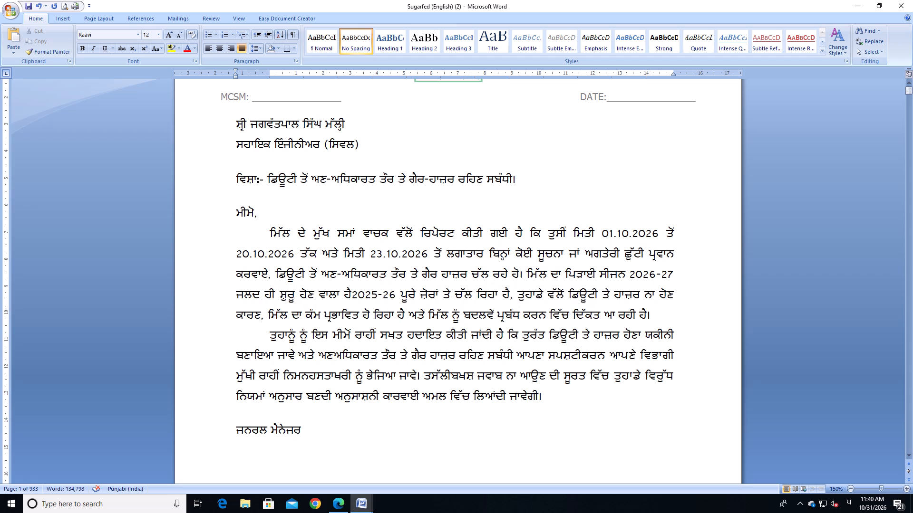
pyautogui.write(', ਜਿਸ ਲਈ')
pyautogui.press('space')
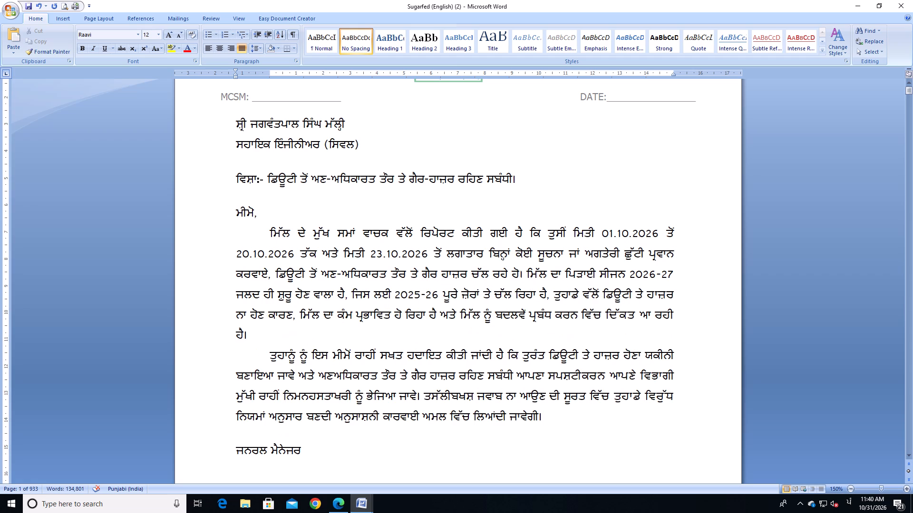
# Add "ਮਿੱਲ ਦੀ ਰਿਪੇਅਰ ਅਤੇ ਮੈਨਟੀਨੈਸ ਦਾ ਕੰਮ ਪੂਰੇ" after "ਜਿਸ ਲਈ" in the first paragraph.
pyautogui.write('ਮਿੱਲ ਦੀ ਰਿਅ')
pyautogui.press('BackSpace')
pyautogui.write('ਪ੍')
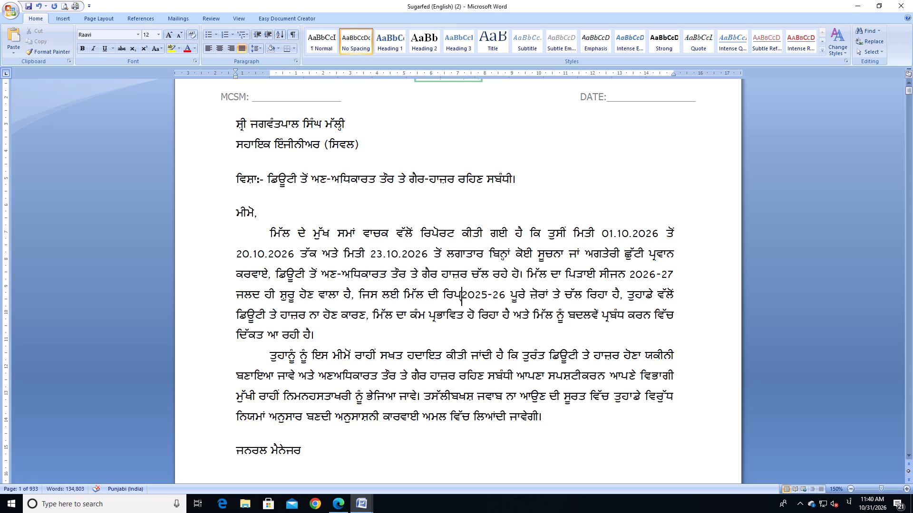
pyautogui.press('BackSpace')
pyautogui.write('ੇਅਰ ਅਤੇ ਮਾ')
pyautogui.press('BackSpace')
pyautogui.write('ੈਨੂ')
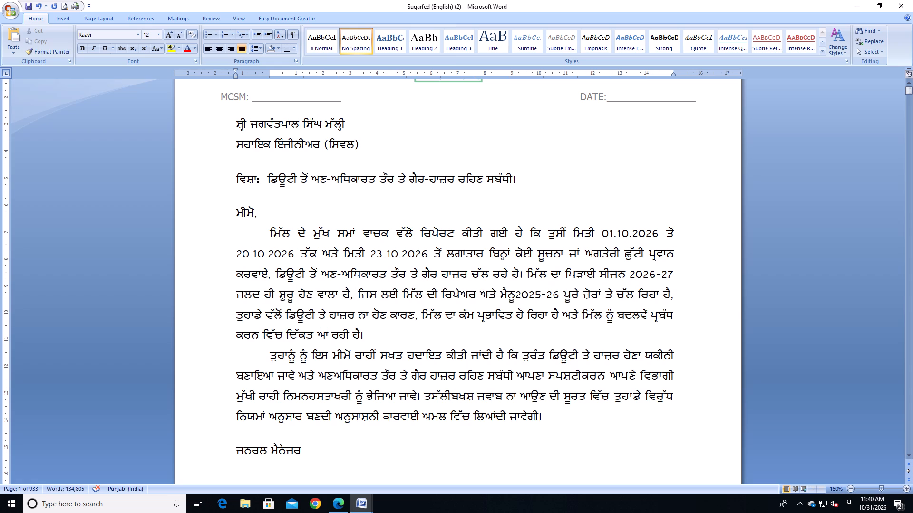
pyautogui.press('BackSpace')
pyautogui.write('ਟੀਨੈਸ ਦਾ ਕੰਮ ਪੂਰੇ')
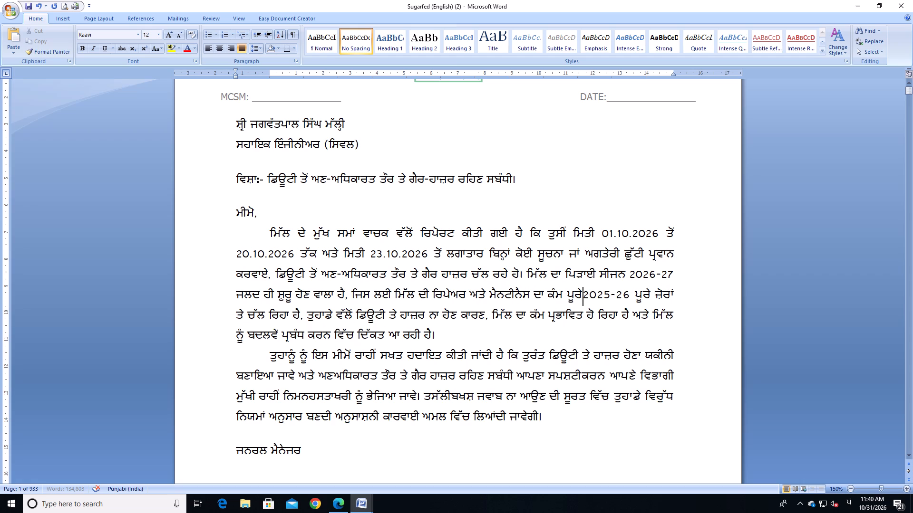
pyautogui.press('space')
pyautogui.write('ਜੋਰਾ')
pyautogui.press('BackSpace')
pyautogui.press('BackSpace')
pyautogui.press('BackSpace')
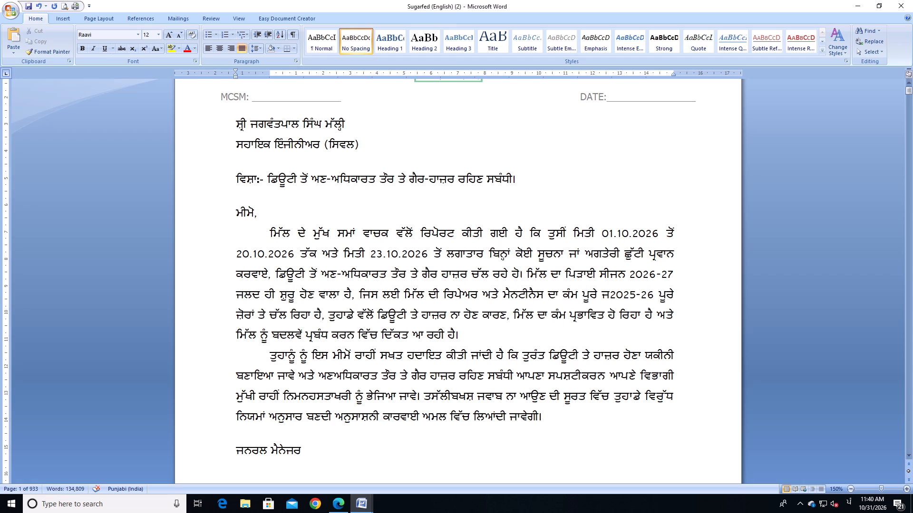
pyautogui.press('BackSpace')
# Delete the old "2025-26 ਪੂਰੇ" so the new wording runs straight into "ਜ਼ੋਰਾਂ ਤੇ ਚੱਲ ਰਿਹਾ ਹੈ".
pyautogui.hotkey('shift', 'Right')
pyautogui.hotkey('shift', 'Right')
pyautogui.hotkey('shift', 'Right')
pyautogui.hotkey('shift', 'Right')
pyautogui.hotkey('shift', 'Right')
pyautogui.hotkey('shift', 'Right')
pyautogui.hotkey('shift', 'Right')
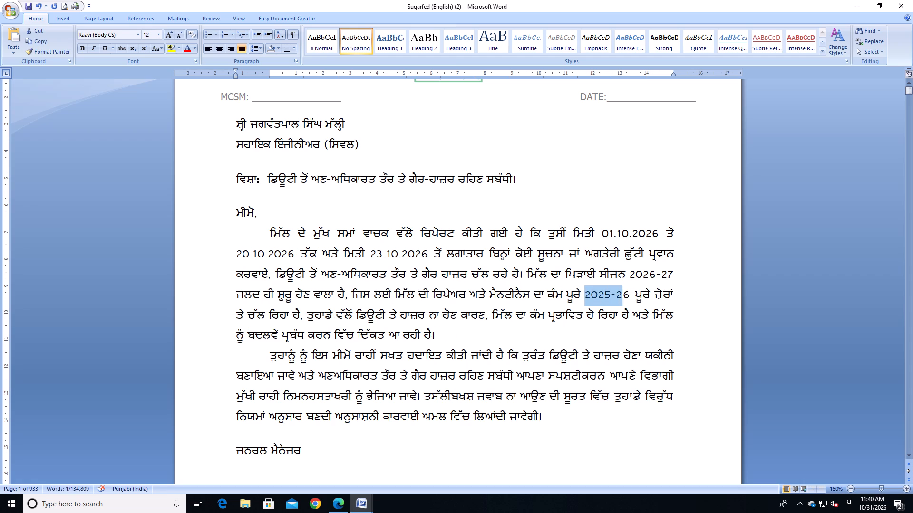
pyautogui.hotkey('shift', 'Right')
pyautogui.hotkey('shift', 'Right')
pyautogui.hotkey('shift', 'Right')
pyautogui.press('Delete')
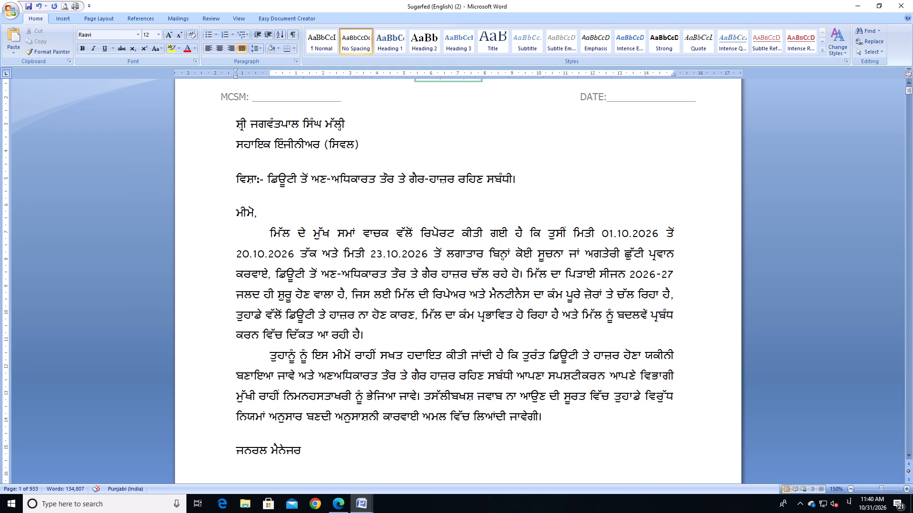
# Delete the closing clause "ਅਤੇ ਮਿੱਲ ਨੂੰ ਬਦਲਵੇਂ ਪ੍ਰਬੰਧ ਕਰਨ ਵਿੱਚ ਦਿੱਕਤ ਆ ਰਹੀ ਹੈ।" from the first paragraph, keeping the second paragraph on its own line.
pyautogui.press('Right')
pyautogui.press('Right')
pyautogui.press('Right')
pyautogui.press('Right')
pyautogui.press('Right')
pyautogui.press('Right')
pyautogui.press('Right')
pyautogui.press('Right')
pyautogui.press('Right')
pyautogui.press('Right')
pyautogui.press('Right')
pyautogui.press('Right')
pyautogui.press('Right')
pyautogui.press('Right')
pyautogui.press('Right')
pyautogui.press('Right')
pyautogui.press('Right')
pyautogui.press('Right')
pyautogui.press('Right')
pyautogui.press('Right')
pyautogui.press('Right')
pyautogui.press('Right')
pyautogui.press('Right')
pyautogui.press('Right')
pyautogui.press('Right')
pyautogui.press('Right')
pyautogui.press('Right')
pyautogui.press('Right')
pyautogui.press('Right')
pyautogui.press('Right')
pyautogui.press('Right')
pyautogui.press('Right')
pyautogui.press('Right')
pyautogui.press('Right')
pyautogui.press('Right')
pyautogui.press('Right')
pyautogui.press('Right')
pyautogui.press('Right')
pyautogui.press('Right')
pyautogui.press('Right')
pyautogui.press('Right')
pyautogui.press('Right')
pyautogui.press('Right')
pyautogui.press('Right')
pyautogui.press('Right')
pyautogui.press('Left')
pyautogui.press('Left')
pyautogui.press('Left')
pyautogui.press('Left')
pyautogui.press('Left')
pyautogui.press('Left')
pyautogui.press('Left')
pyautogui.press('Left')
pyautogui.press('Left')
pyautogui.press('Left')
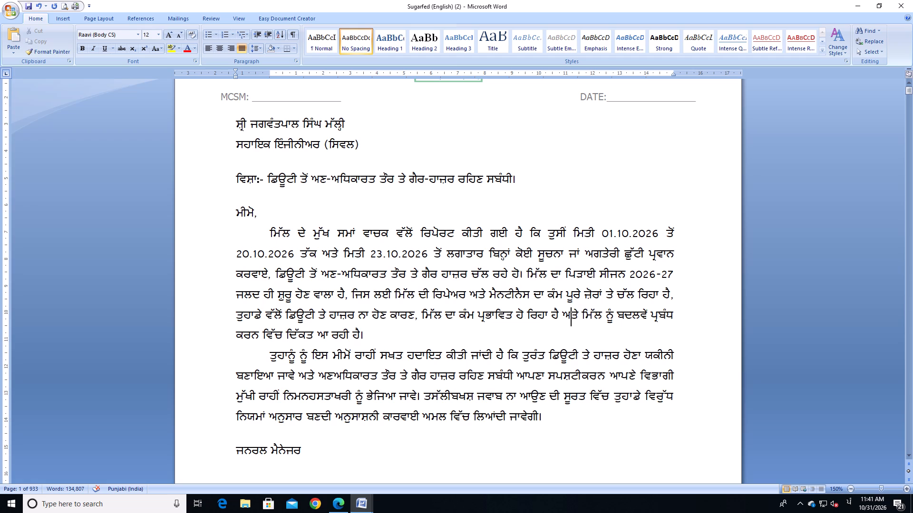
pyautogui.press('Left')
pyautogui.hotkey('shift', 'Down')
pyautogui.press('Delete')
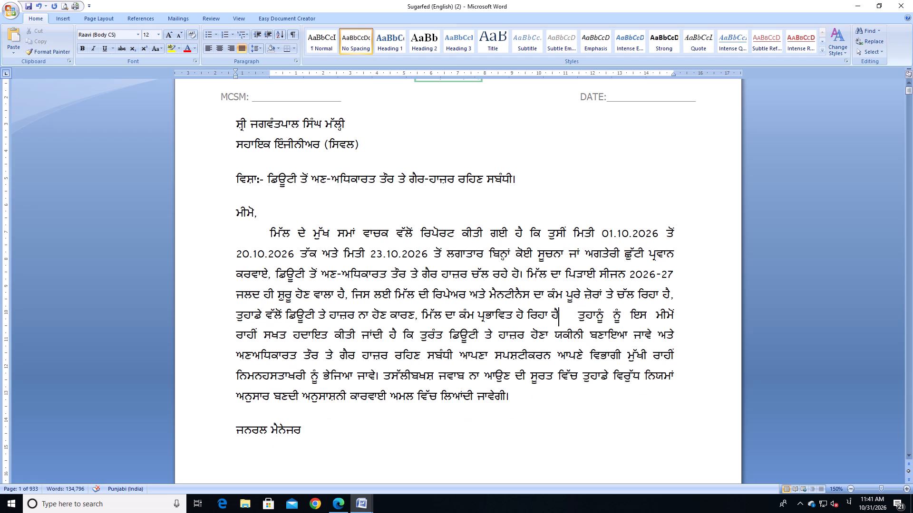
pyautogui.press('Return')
# Remove the duplicate "ਨੂੰ" after "ਤੁਹਾਨੂੰ" at the start of the second paragraph.
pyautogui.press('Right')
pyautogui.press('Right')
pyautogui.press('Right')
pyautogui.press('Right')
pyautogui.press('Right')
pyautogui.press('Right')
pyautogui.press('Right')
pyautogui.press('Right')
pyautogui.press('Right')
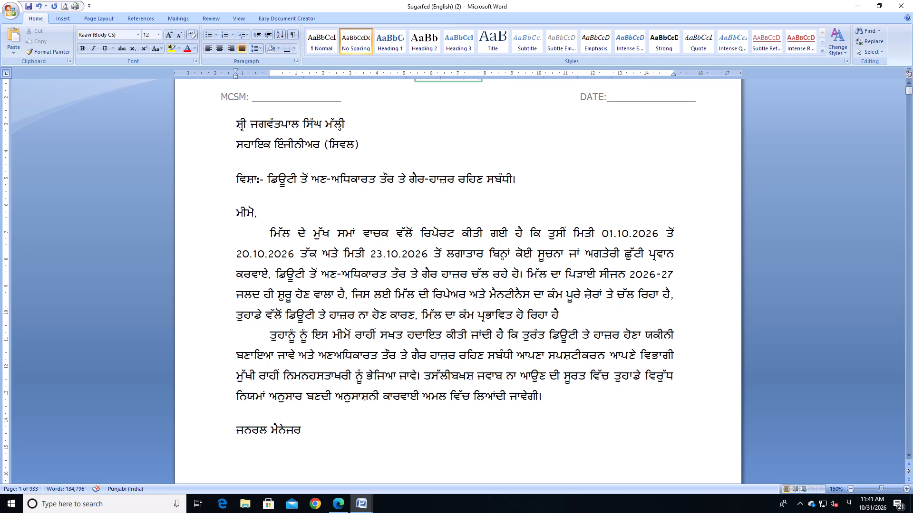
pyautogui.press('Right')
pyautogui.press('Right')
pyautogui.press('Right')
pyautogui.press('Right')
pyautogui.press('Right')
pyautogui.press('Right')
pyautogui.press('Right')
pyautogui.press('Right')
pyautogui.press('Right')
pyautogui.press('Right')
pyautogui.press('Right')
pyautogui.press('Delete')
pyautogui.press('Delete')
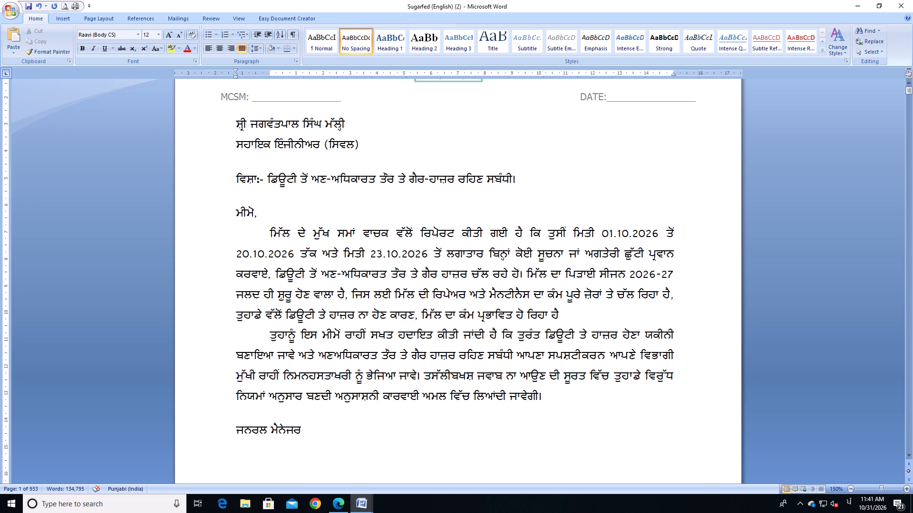
# Insert "ਪੱਤਰ ਰਾਹੀਂ ਹਦਾਇਤ ਕੀਤੀ ਜਾਂਦੀ ਹੈ ਕਿ" after "ਤੁਹਾਨੂੰ ਇਸ" in the second paragraph.
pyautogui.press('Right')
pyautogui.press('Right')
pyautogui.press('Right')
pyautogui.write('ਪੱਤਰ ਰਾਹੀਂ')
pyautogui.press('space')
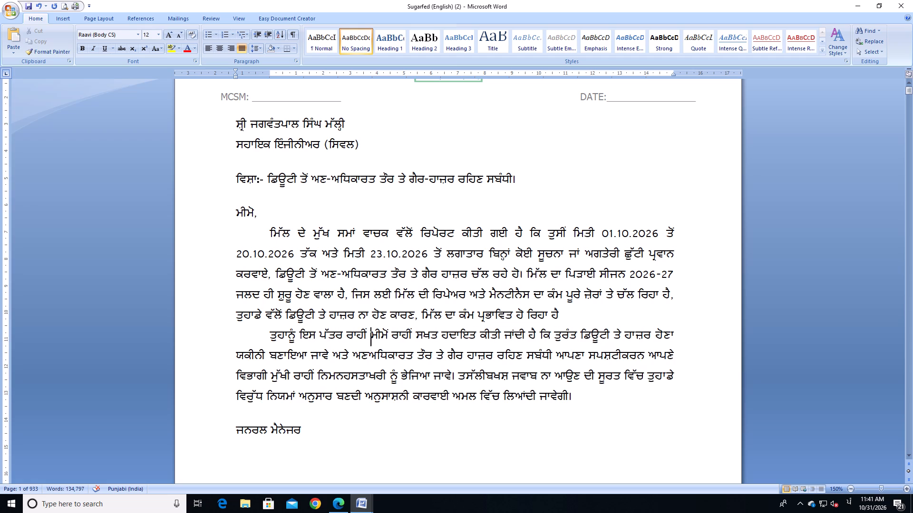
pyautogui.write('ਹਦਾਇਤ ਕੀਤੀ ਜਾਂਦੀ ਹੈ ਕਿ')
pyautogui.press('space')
# Delete the old wording "ਮੀਮੋਂ ਰਾਹੀਂ ਸਖਤ ਹਦਾਇਤ ਕੀਤੀ ਜਾਂਦੀ ਹੈ ਕਿ" before "ਤੁਰੰਤ ਡਿਊਟੀ" in the second paragraph.
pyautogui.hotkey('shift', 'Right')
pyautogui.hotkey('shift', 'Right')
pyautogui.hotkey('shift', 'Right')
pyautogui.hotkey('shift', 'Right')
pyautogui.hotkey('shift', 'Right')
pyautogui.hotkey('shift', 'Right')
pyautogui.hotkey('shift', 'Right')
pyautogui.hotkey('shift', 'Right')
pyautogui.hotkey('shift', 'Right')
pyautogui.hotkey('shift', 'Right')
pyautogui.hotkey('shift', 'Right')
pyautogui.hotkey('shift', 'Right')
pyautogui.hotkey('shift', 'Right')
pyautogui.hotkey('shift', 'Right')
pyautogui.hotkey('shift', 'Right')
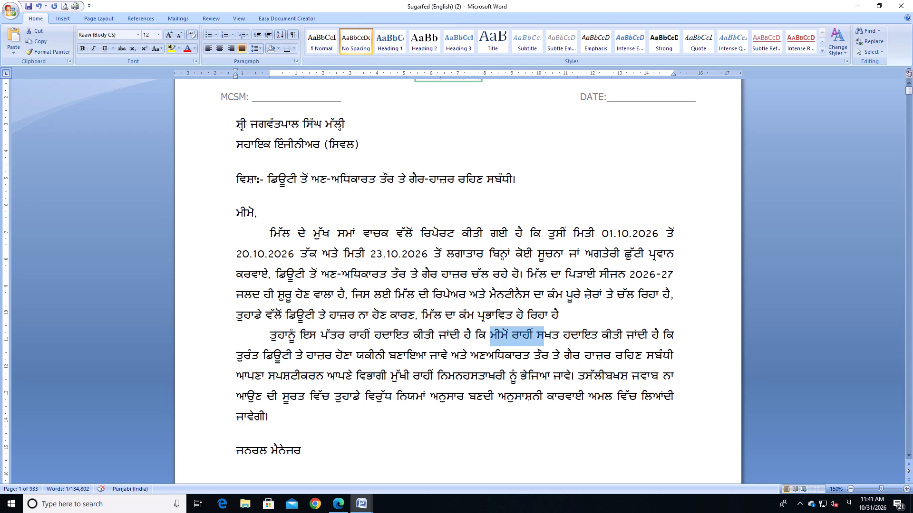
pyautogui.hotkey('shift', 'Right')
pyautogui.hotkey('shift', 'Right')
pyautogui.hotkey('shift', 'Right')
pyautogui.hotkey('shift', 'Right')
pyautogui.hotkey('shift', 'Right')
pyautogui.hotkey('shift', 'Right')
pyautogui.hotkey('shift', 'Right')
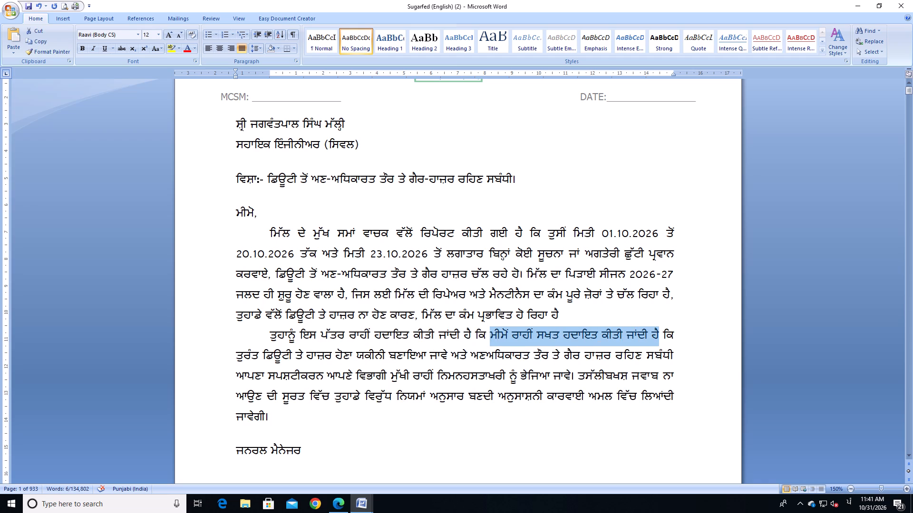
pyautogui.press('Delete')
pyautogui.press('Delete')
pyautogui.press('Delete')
# Read through the second paragraph's wording from "ਤੁਰੰਤ ਡਿਊਟੀ" toward its closing sentence.
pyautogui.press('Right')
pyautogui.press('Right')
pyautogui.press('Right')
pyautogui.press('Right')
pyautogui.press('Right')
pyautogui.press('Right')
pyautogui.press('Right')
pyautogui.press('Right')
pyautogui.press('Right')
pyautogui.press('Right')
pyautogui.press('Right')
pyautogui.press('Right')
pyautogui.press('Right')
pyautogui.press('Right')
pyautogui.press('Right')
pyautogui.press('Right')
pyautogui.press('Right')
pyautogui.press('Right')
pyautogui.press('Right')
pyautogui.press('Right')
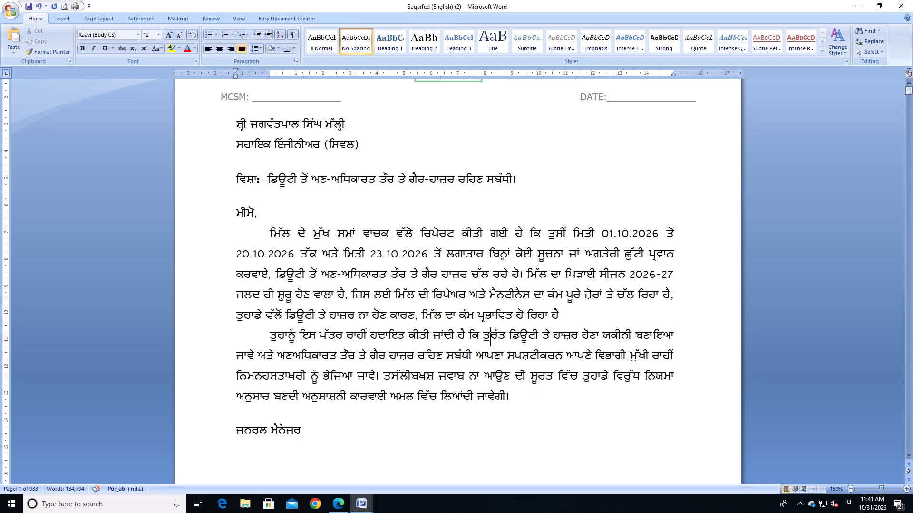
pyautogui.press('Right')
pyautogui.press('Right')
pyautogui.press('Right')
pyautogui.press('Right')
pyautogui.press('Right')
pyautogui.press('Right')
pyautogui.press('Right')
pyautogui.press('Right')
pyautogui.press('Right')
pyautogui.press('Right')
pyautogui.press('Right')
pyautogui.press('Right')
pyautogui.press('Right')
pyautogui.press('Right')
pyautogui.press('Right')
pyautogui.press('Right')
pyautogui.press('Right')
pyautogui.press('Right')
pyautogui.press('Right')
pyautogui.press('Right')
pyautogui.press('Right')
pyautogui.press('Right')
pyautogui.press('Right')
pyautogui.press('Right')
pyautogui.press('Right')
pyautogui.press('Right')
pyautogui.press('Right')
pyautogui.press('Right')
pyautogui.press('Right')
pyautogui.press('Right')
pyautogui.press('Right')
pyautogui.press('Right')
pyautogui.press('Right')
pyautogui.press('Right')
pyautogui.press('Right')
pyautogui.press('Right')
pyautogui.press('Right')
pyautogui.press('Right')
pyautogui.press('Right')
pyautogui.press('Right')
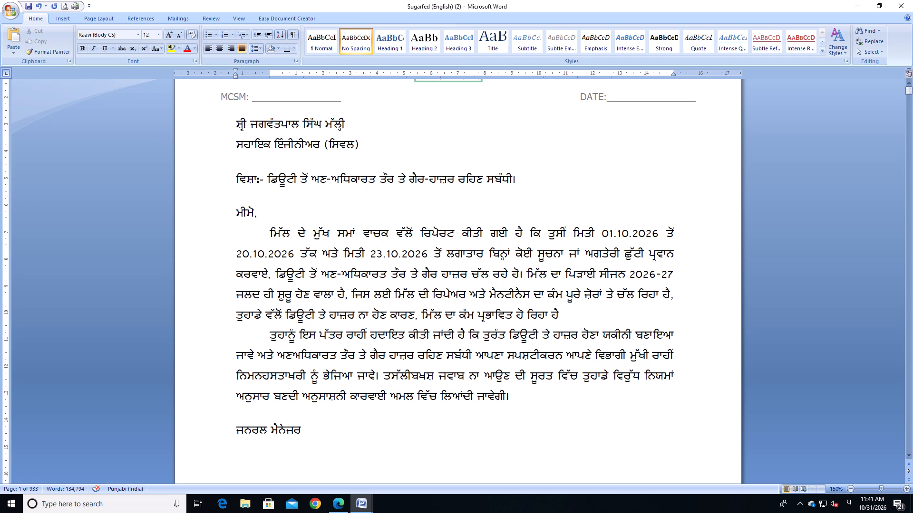
# Insert "ਕਰਨ ਹਿੱਤ ਸ਼ੂਗਰਫੈੱਡ, ਪੰਜਾਬ (ਮੁੱਖ ਦਫਤਰ ਨੂੰ ਲਿਖ ਦਿੱਤਾ ਜਾਵੇਗਾ।" after "ਅਨੁਸਾਸ਼ਨੀ ਕਾਰਵਾਈ" in the second paragraph's last sentence.
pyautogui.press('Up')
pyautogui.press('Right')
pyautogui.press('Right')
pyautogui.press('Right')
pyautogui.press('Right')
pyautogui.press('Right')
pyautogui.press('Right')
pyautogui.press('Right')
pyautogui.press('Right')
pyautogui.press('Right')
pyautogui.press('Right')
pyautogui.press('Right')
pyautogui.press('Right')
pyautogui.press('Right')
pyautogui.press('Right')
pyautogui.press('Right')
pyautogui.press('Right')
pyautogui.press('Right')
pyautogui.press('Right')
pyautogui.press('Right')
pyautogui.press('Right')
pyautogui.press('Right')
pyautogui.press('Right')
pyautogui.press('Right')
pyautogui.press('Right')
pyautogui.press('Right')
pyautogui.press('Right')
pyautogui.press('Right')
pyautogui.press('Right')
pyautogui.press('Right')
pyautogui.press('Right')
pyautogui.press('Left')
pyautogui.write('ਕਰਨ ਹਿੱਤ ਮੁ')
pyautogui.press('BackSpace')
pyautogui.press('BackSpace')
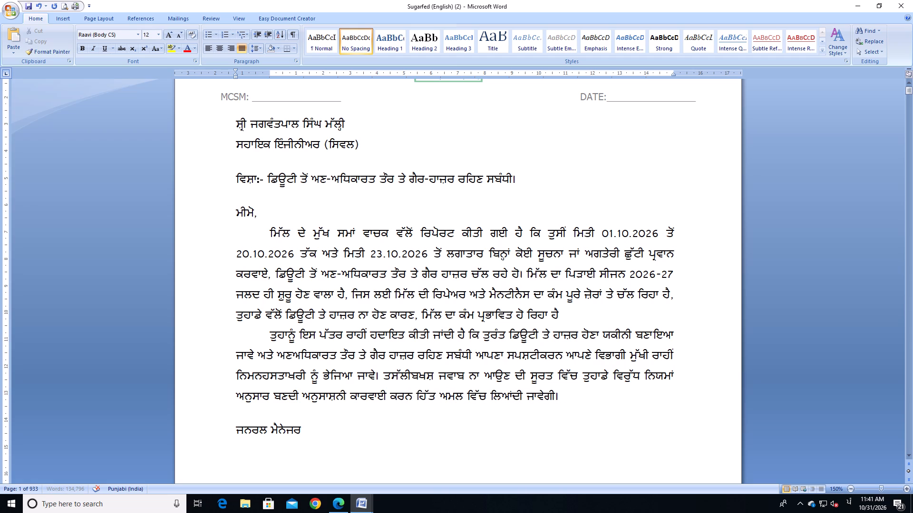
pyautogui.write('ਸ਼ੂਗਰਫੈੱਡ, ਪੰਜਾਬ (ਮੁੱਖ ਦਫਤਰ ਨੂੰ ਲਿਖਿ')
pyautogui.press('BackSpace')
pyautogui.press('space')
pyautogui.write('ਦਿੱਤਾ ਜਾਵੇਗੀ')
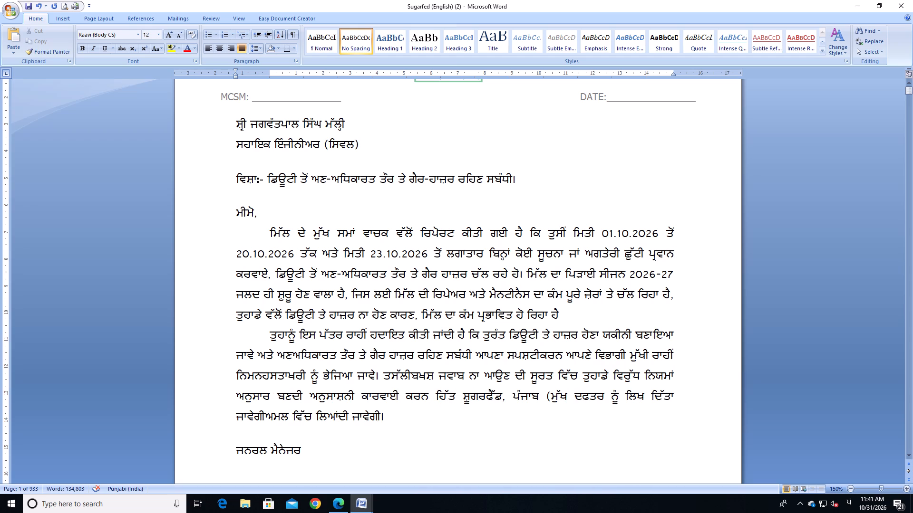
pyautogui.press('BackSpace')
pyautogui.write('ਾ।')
# Split off and delete the leftover old ending "ਅਮਲ ਵਿੱਚ ਲਿਆਂਦੀ ਜਾਵੇਗੀ।" after the second paragraph's new closing.
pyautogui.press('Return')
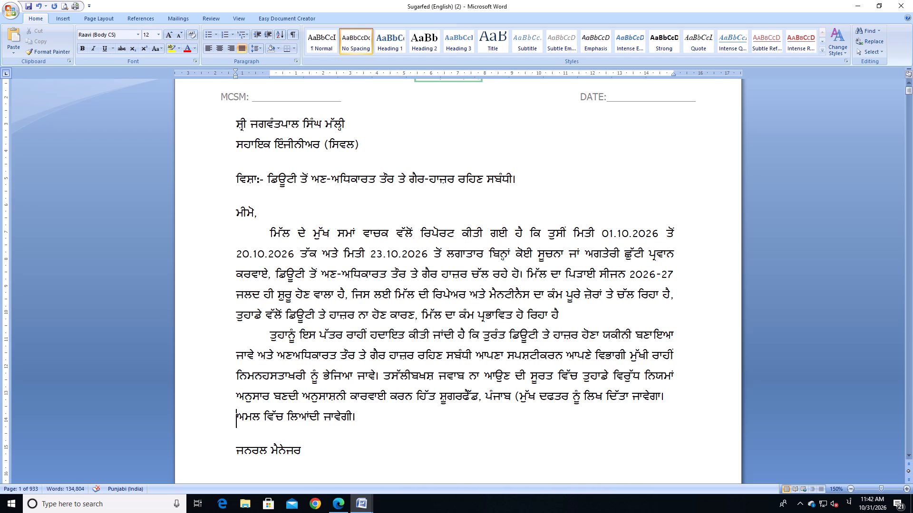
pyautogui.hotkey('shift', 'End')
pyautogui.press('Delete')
# Insert the missing closing parenthesis after "ਮੁੱਖ ਦਫਤਰ" in the second paragraph's last sentence.
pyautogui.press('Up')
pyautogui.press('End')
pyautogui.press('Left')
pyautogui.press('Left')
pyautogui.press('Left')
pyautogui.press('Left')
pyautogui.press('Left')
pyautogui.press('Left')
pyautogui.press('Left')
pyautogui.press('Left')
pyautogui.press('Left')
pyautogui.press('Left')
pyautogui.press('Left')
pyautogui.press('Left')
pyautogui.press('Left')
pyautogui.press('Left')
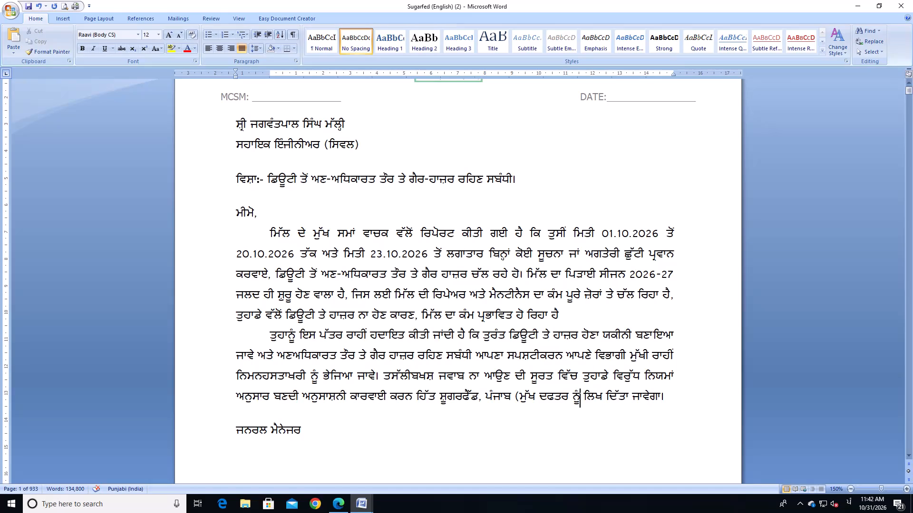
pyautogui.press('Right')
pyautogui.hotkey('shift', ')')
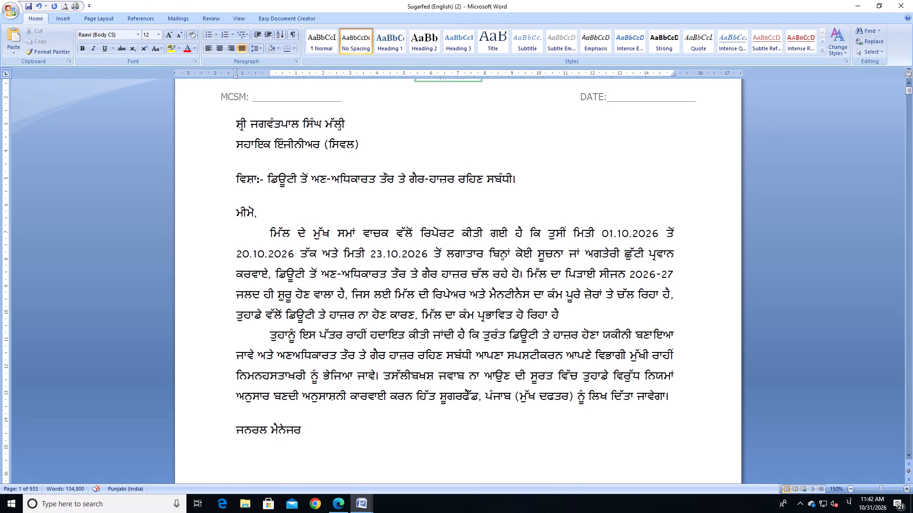
# Delete the "ਮੀਮੋ," salutation line above the first paragraph.
pyautogui.moveTo(271, 218); pyautogui.dragTo(223, 213)
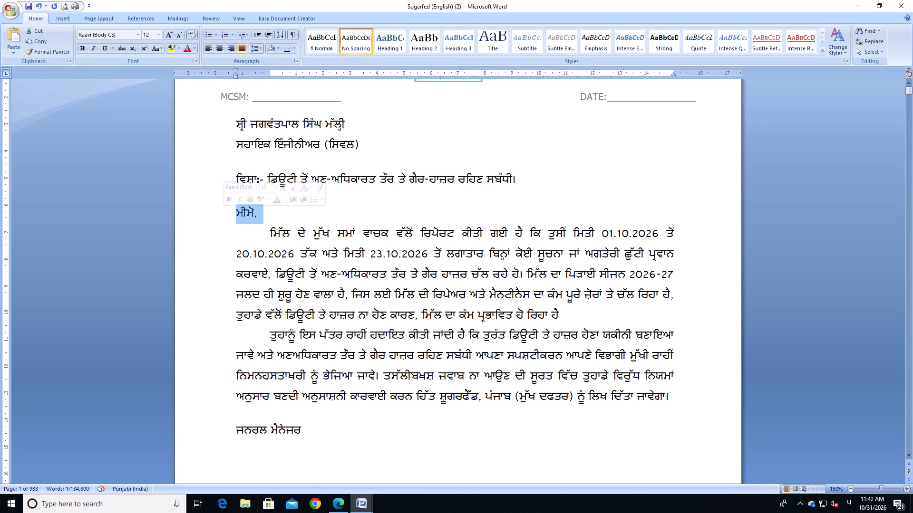
pyautogui.press('Delete')
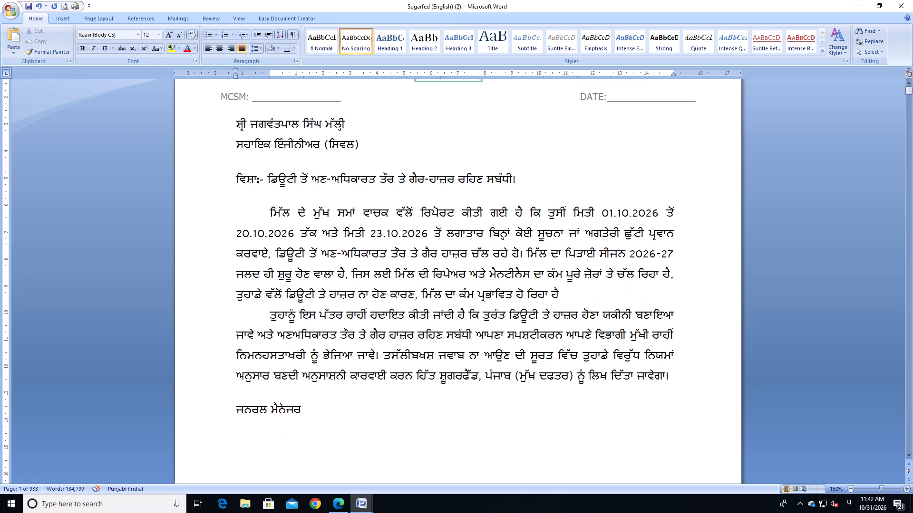
# Add a blank line after the second paragraph and right-align the signature line "ਜਨਰਲ ਮੈਨੇਜਰ".
pyautogui.click(673, 376)
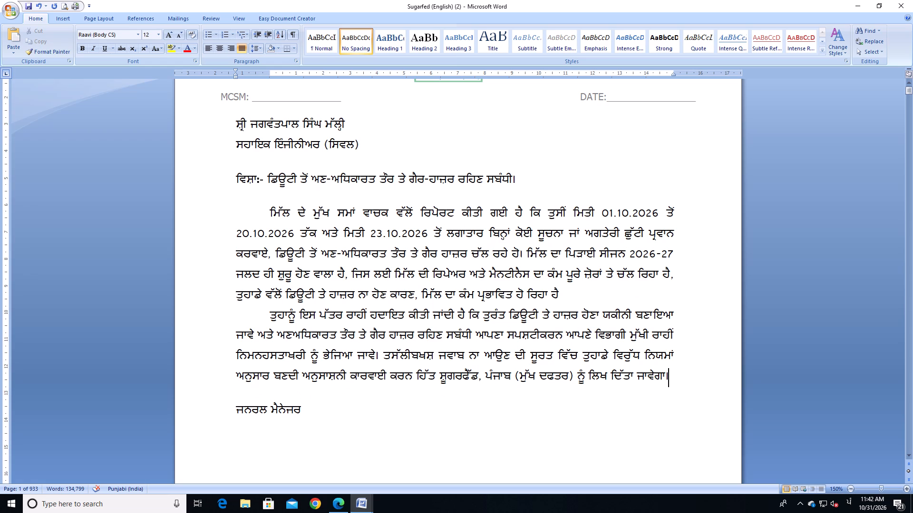
pyautogui.click(617, 377)
pyautogui.click(680, 376)
pyautogui.press('Return')
pyautogui.press('Down')
pyautogui.press('Down')
pyautogui.hotkey('ctrl', 'r')
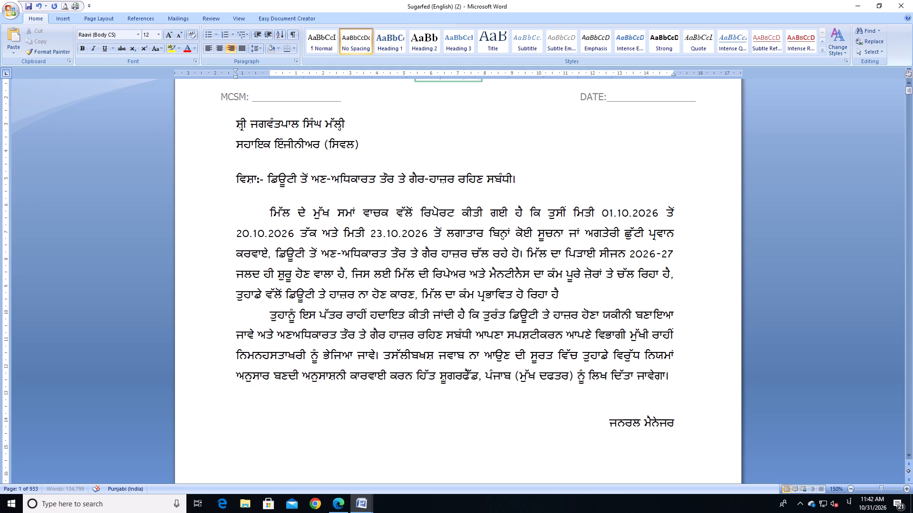
# Add the line "ਉਪਰੋਕਤ ਦਾ ਉਤਾਰਾ: ਮਾਨਯੋਗ ਪ੍ਰਬੰਧ ਨਿਰਦੇਸ਼ਕ, ਸ਼ੂਗਰਫੈੱਡ, ਪੰਜਾਬ ਜੀ ਨੂੰ ਸੂਚਨਾ ਹਿੱਤ ਭੇਜਿਆ ਜਾਂਦਾ ਹੈ।" below the signature.
pyautogui.press('End')
pyautogui.press('Return')
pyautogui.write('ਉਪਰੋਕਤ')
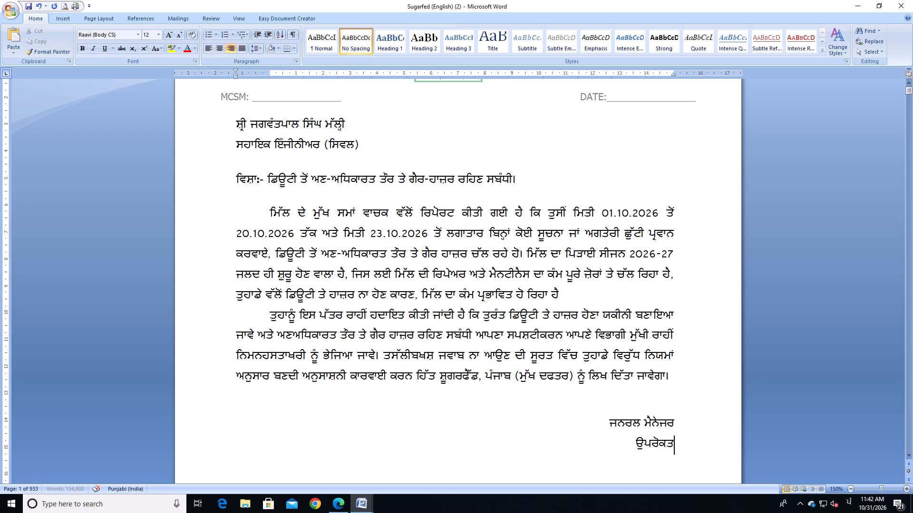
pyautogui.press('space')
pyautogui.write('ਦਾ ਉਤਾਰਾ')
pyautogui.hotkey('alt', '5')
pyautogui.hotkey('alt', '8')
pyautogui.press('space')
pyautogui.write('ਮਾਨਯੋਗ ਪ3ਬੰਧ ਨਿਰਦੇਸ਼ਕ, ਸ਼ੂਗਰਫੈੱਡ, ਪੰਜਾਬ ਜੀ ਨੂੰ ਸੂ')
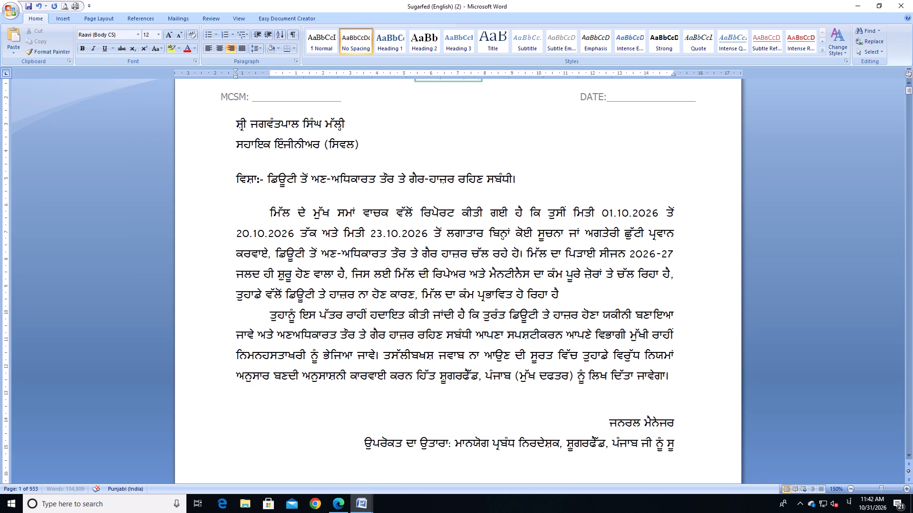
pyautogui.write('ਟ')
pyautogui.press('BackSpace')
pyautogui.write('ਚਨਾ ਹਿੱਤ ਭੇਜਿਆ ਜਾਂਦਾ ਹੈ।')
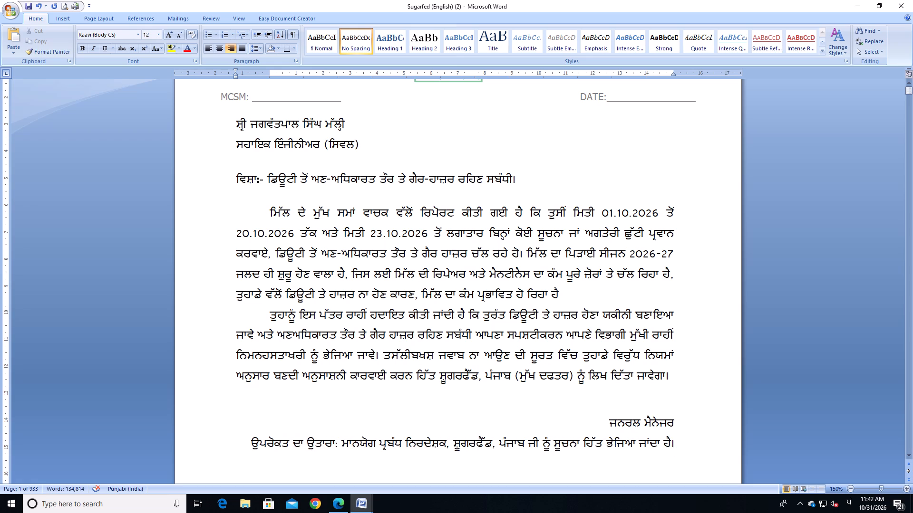
# Justify the copy-forwarding line and separate it from the signature with a blank line.
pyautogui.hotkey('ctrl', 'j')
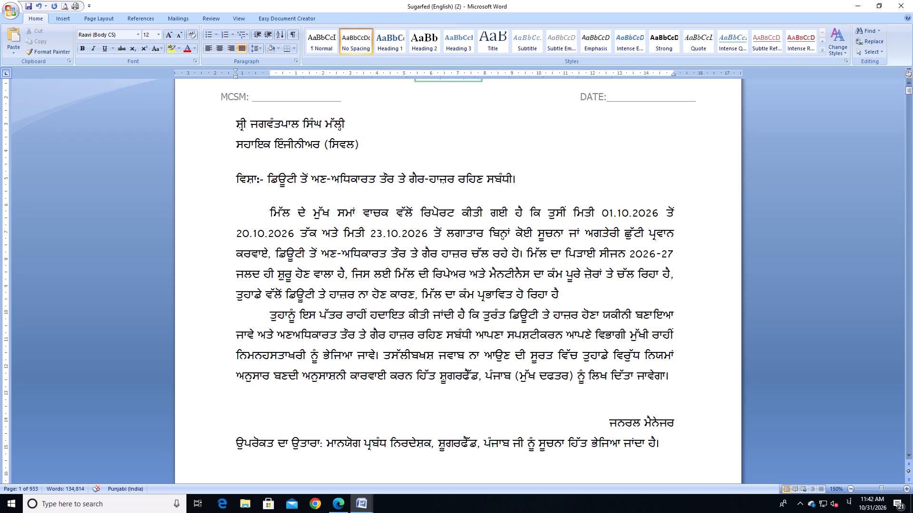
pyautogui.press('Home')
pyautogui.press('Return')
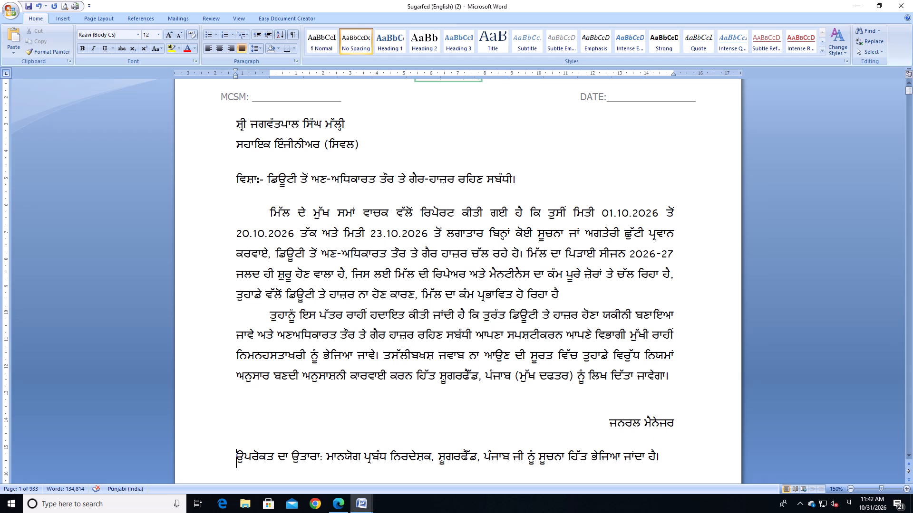
# Add a line reading "ਵਾਸੀ" below the designation "ਸਹਾਇਕ ਇੰਜੀਨੀਅਰ (ਸਿਵਲ)" in the addressee block.
pyautogui.click(360, 145)
pyautogui.press('Return')
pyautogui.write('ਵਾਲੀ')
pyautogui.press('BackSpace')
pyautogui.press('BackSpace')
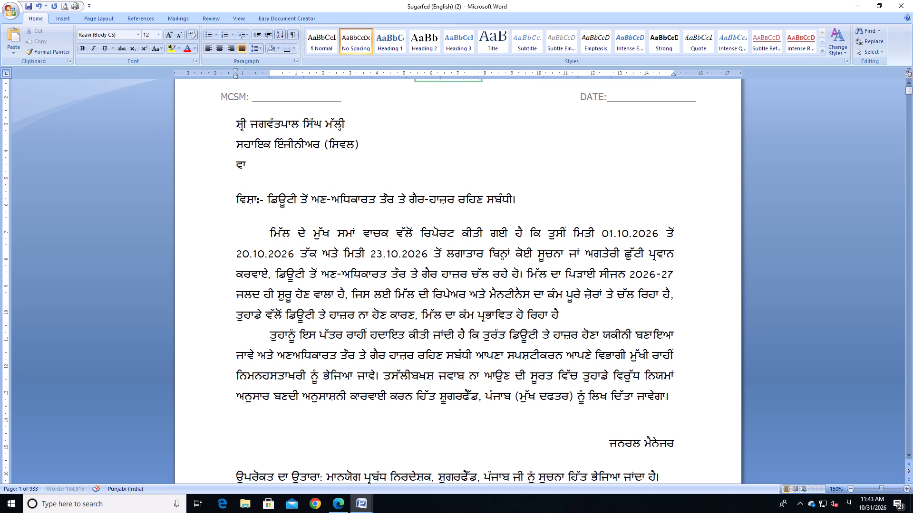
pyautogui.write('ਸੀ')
# Join the designation "ਸਹਾਇਕ ਇੰਜੀਨੀਅਰ (ਸਿਵਲ)" onto the addressee's name line, separated by a comma and a space.
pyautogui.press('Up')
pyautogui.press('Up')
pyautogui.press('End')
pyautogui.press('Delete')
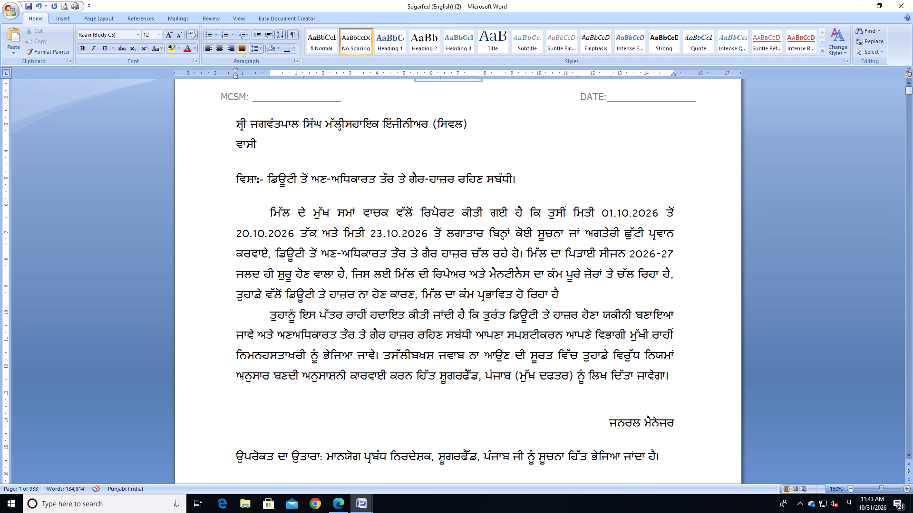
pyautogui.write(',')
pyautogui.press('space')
# Insert a line with "ਪੁੱਤਰ ਸ਼੍ਰੀ", the father's name and a comma above "ਵਾਸੀ" in the addressee block.
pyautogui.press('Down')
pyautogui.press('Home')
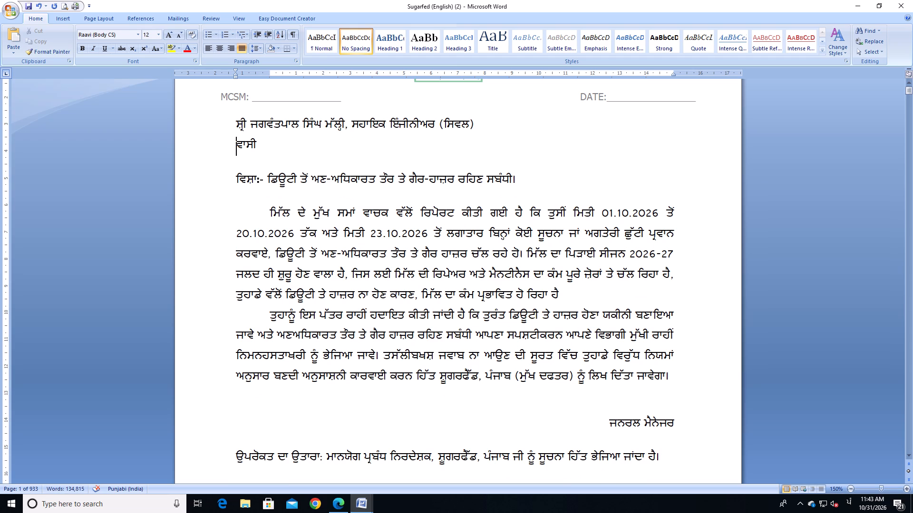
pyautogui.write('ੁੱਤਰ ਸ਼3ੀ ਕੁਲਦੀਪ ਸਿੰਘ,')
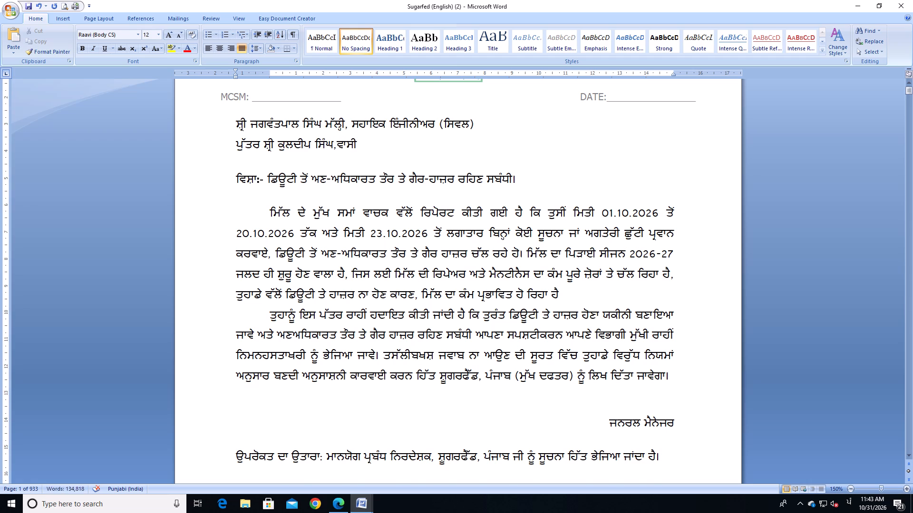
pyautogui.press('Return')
# After "ਵਾਸੀ", enter "#" with the addressee's house number and street number in English, using the Tahoma font.
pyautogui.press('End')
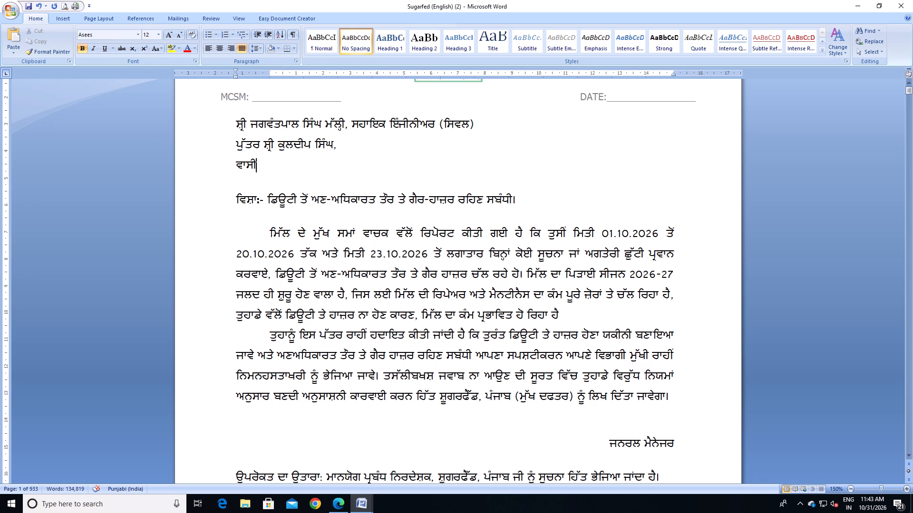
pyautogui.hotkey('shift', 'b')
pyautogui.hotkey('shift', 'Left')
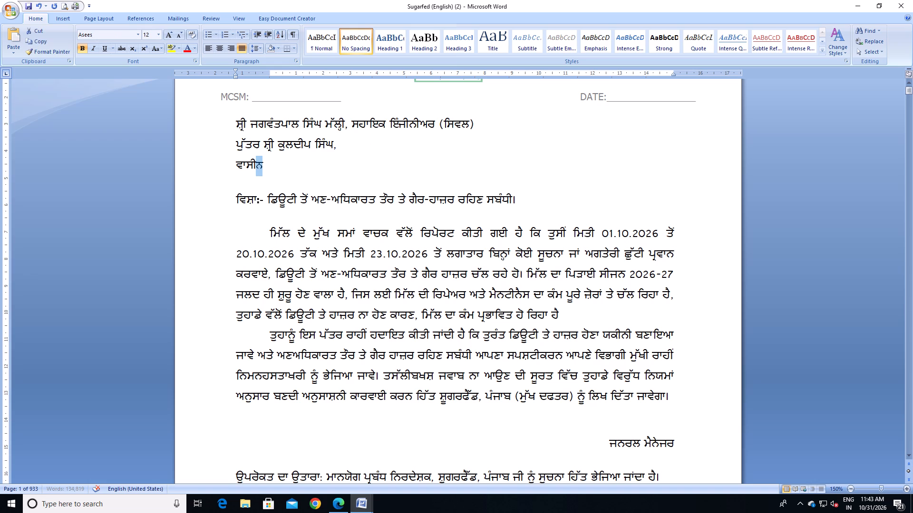
pyautogui.click(140, 37)
pyautogui.click(121, 112)
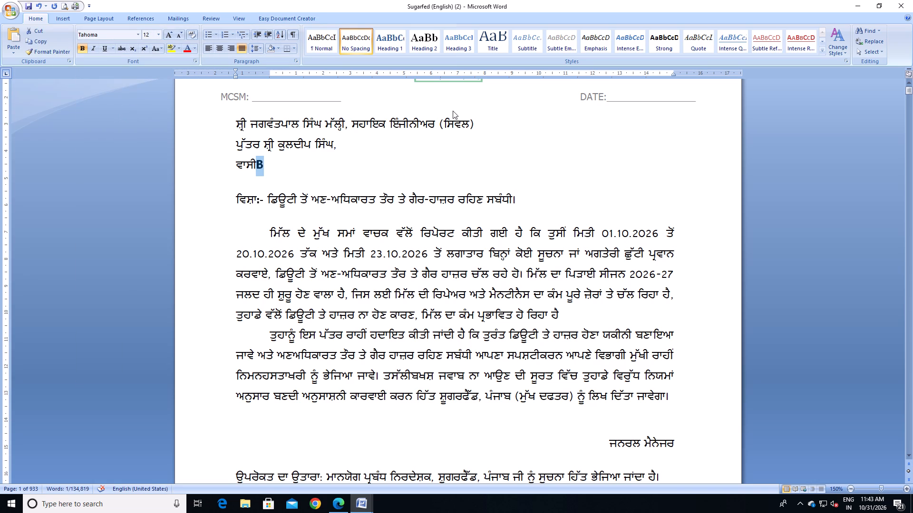
pyautogui.hotkey('shift', '$')
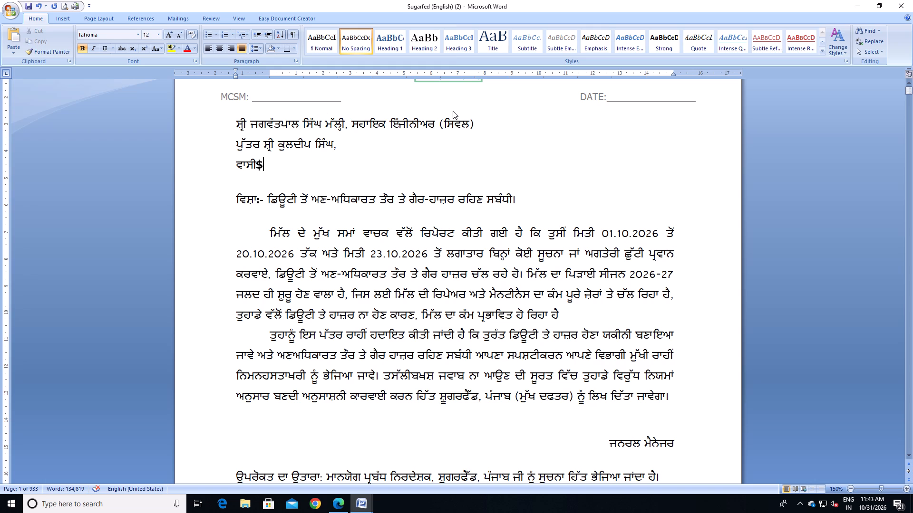
pyautogui.press('BackSpace')
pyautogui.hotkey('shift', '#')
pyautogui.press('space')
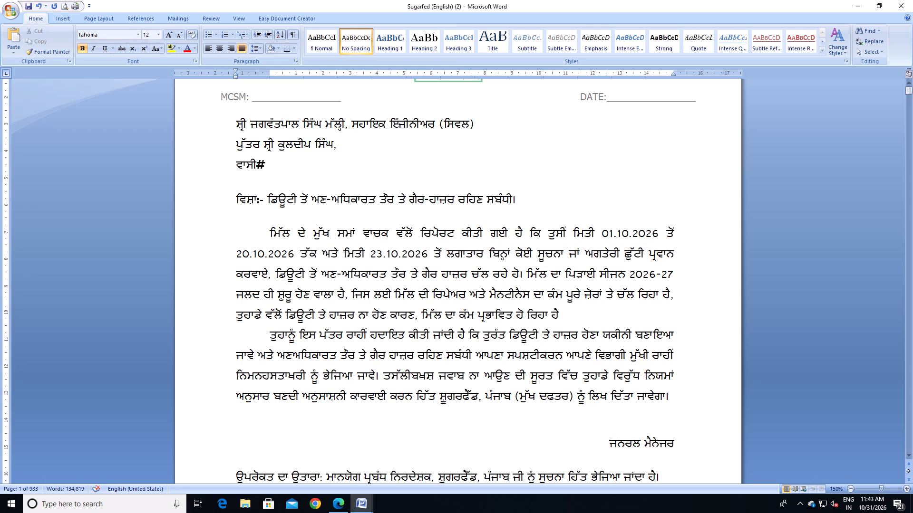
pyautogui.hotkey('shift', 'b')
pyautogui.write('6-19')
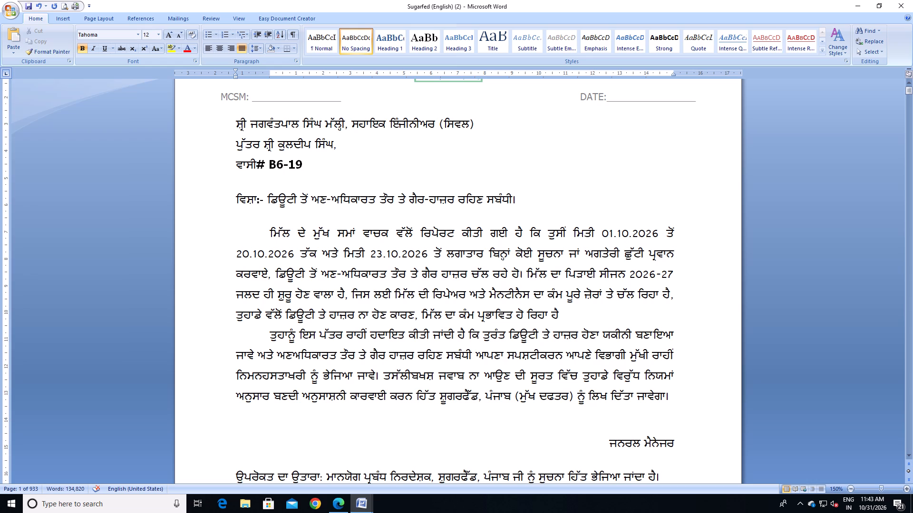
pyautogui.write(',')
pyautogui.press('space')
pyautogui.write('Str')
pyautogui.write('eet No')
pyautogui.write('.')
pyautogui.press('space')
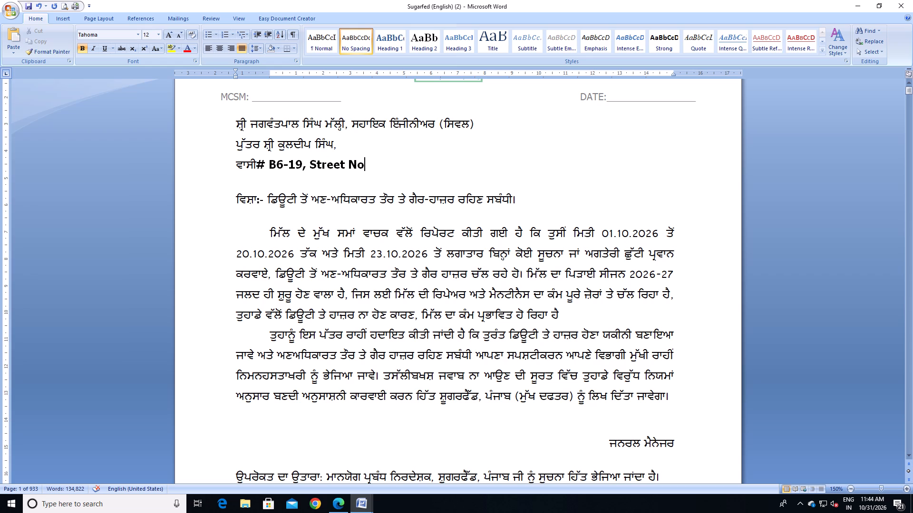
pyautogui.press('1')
# Add a line with the addressee's locality and town, separated by a comma, below the house and street line.
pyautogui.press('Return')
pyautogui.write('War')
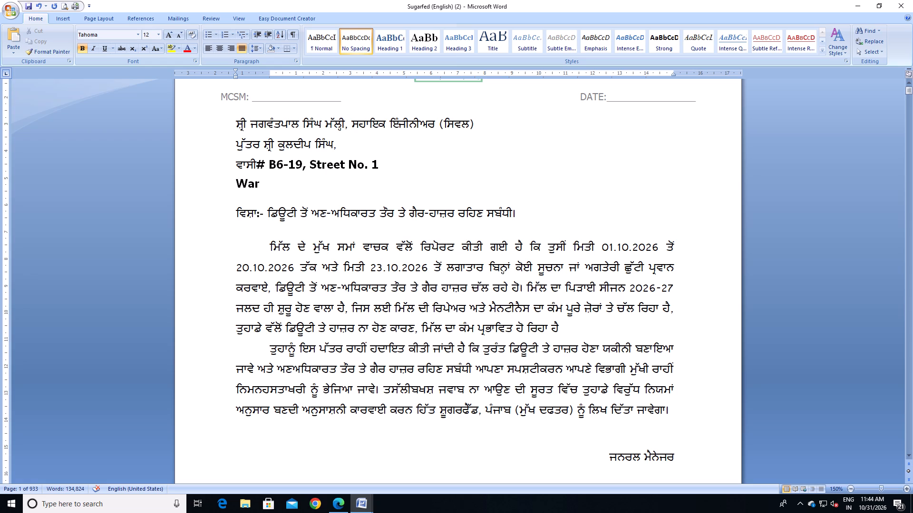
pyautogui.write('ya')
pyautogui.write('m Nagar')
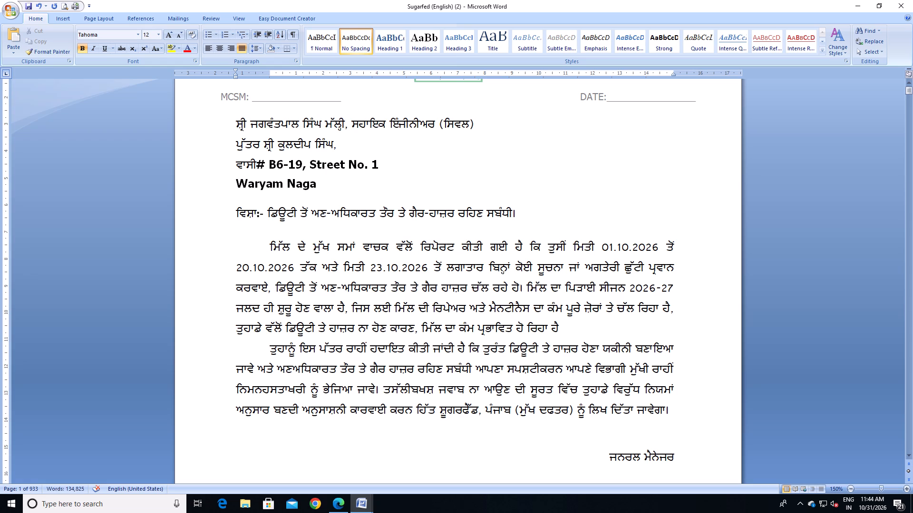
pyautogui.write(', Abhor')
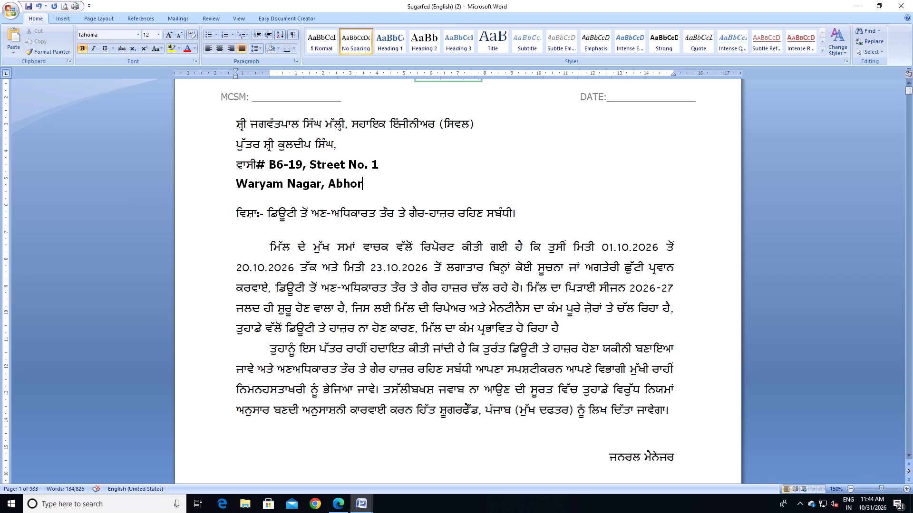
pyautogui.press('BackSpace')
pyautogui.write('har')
# Add a line with the addressee's district and postal code, joined by a hyphen, below the town line.
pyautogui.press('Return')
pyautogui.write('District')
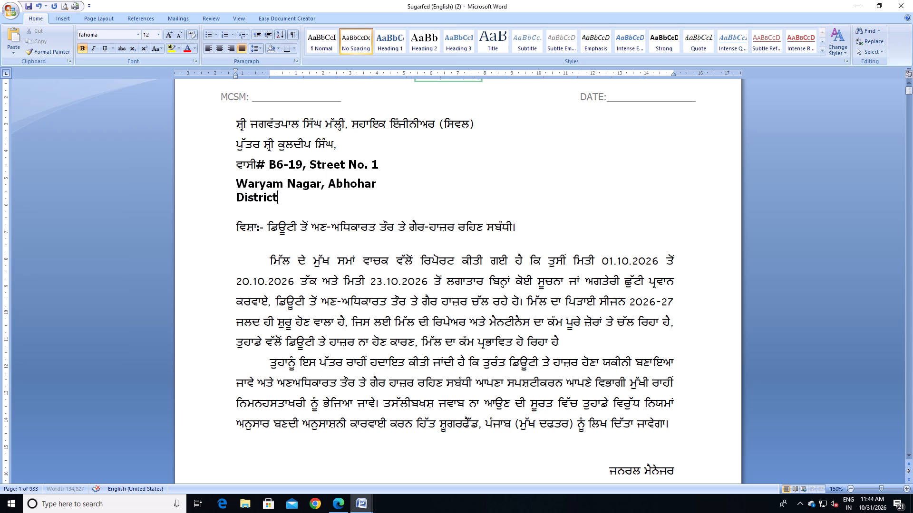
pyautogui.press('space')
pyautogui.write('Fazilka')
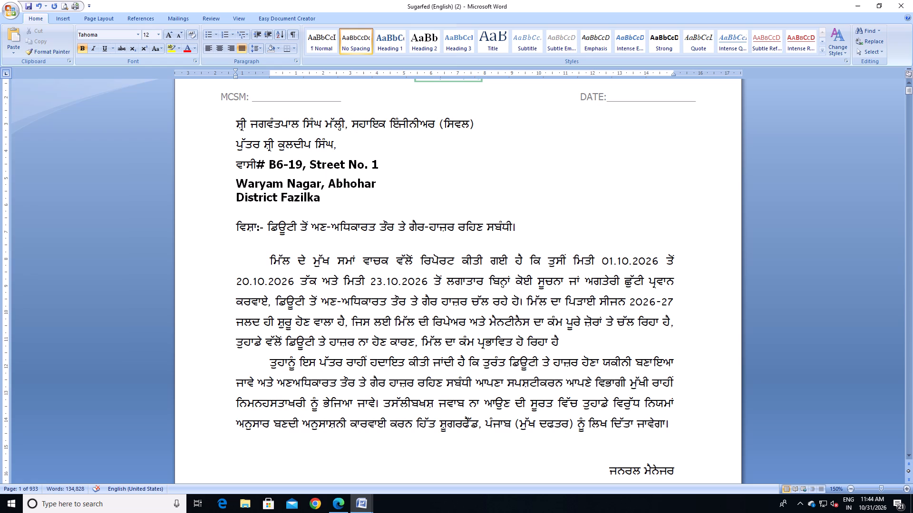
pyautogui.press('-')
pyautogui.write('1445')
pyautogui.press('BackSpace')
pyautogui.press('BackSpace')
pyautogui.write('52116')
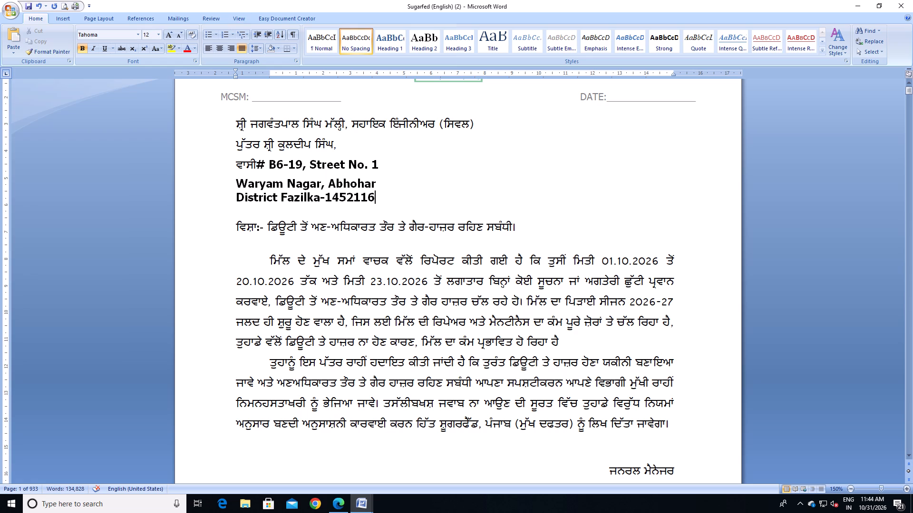
# Delete the word "ਵਾਸੀ" from the start of the house and street line.
pyautogui.moveTo(253, 164); pyautogui.dragTo(233, 163)
pyautogui.click(234, 165)
pyautogui.press('Delete')
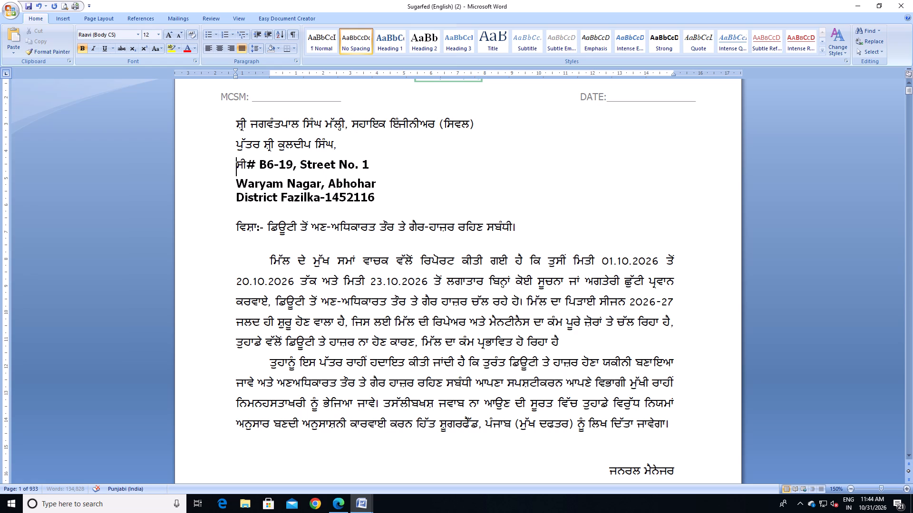
pyautogui.press('Delete')
# Remove the bold formatting from the three English address lines.
pyautogui.hotkey('shift', 'Down')
pyautogui.hotkey('shift', 'Down')
pyautogui.hotkey('shift', 'Down')
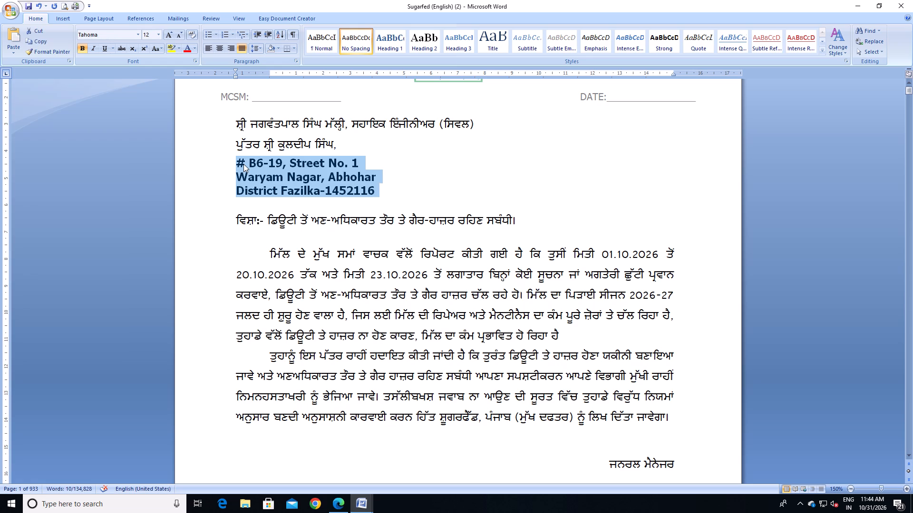
pyautogui.hotkey('ctrl', 'b')
pyautogui.hotkey('ctrl', 'b')
pyautogui.hotkey('ctrl', 'b')
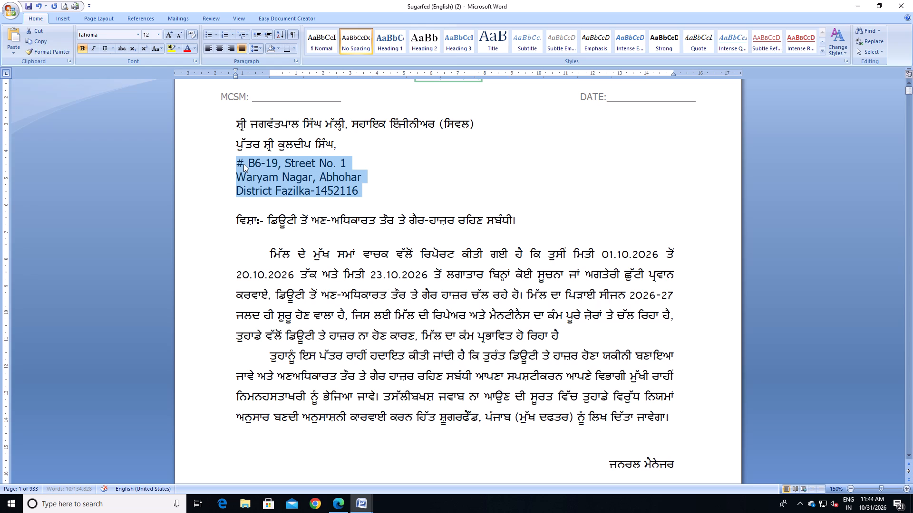
pyautogui.click(341, 172)
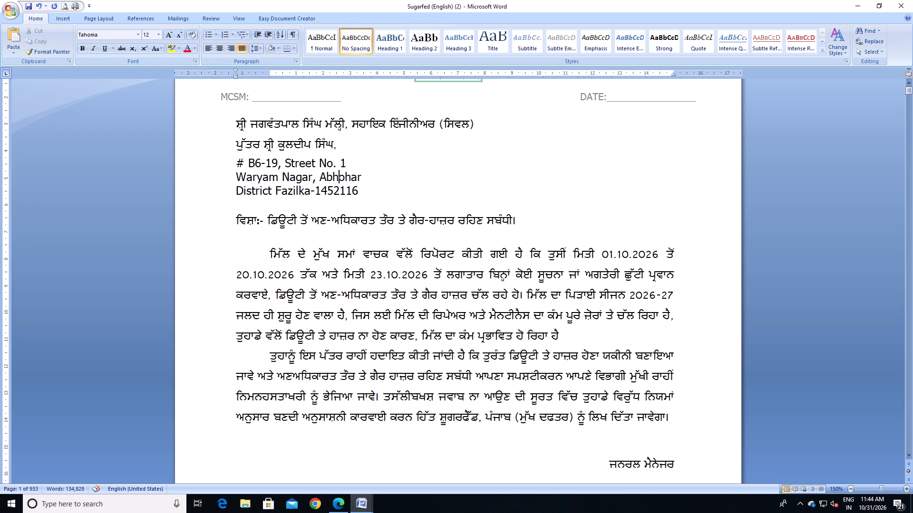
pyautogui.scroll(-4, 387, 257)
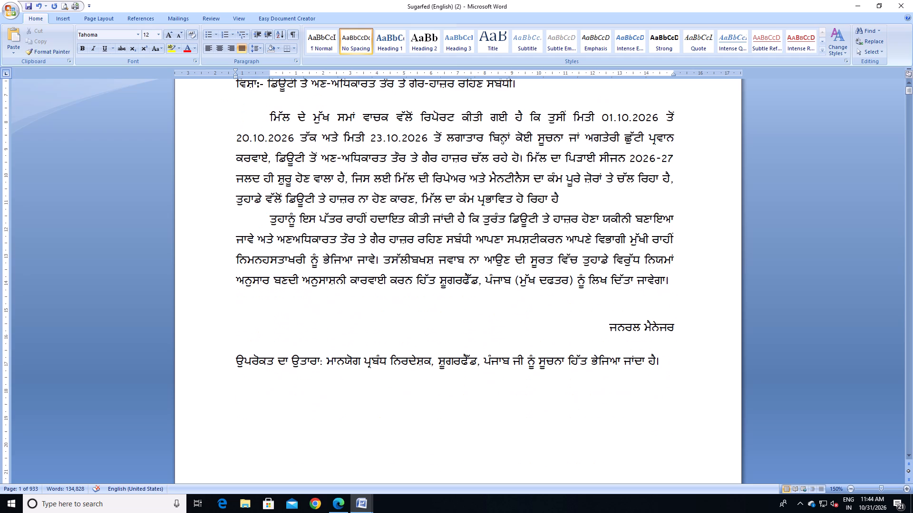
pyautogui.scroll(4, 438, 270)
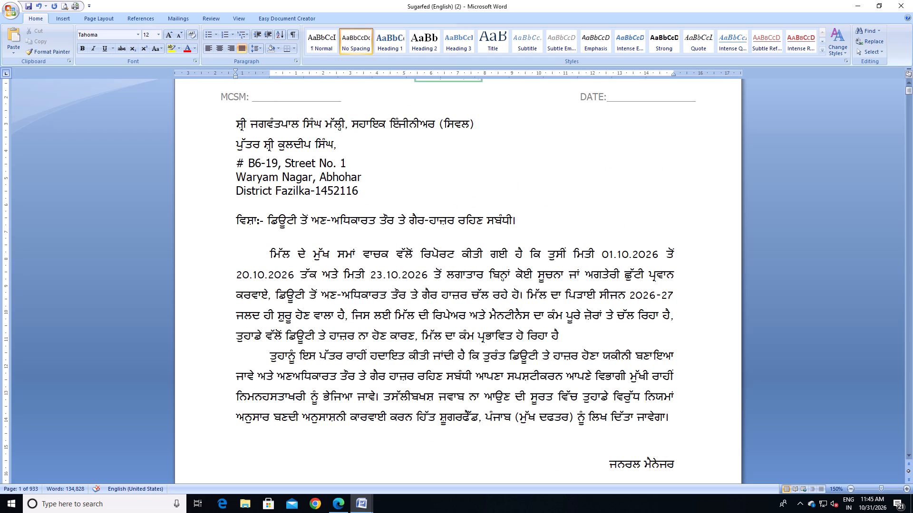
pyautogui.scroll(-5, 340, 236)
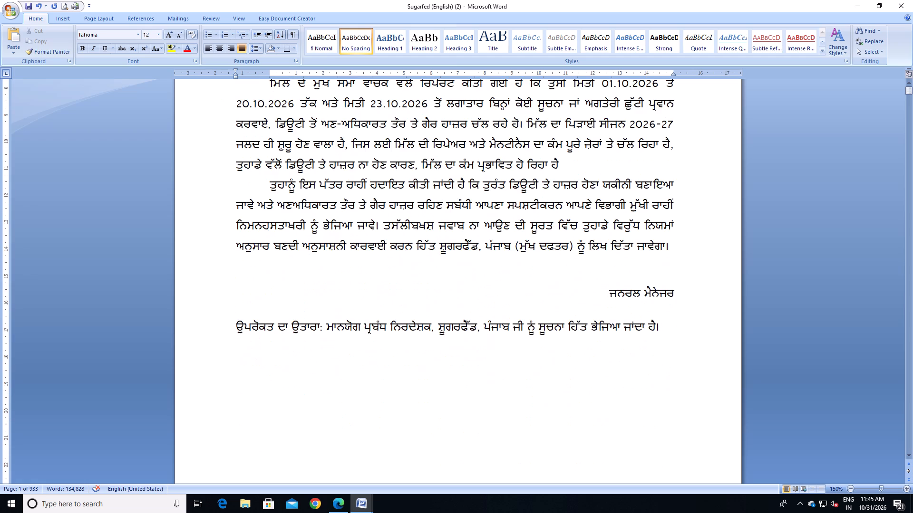
# Review the finished letterhead letter and print only its current page, one copy, on the Samsung M267x 287x Series printer.
pyautogui.scroll(3, 340, 236)
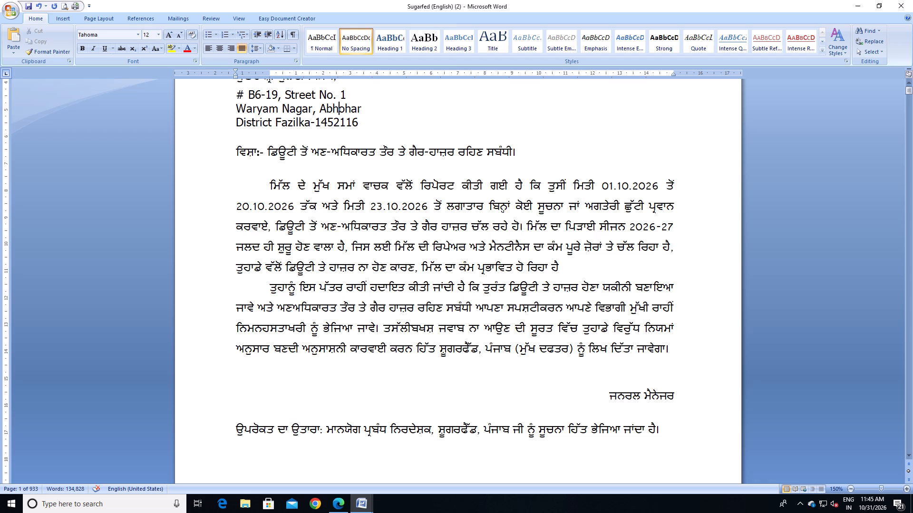
pyautogui.scroll(-6, 570, 292)
pyautogui.scroll(10, 570, 292)
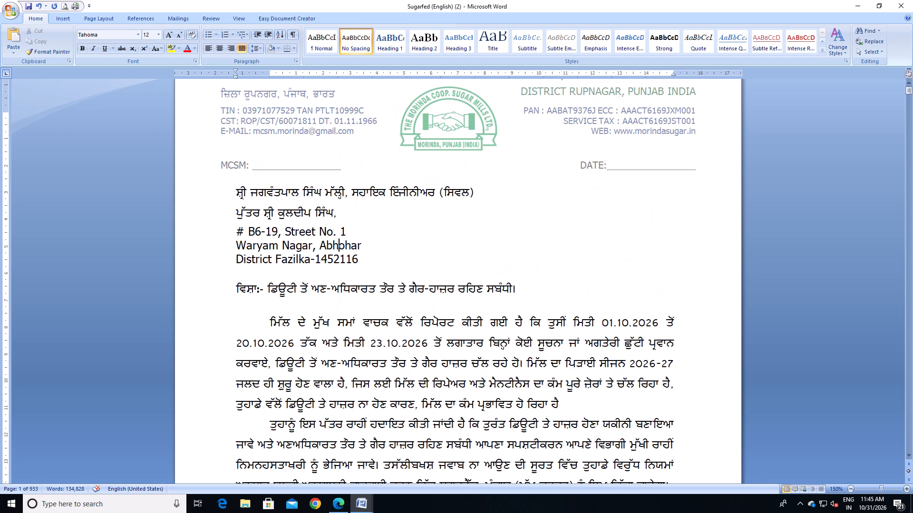
pyautogui.click(567, 264)
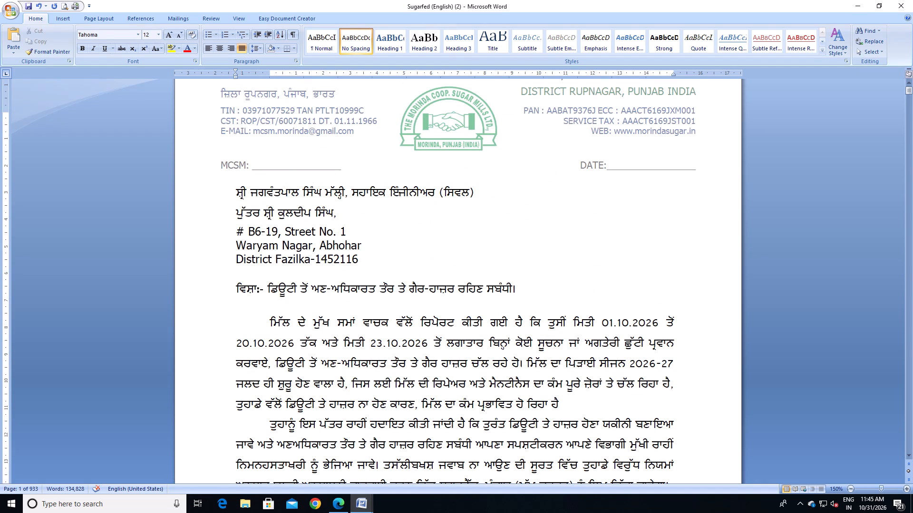
pyautogui.hotkey('ctrl', 'p')
pyautogui.click(365, 233)
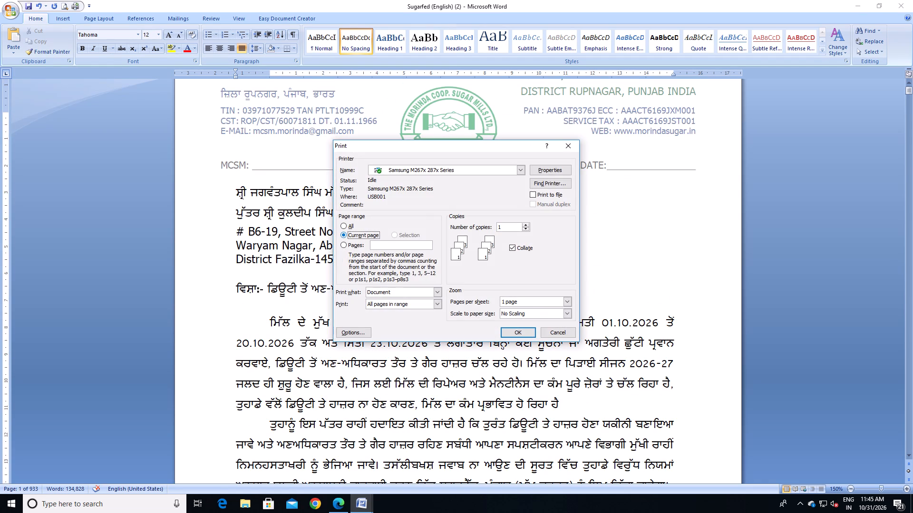
pyautogui.click(516, 331)
pyautogui.click(517, 332)
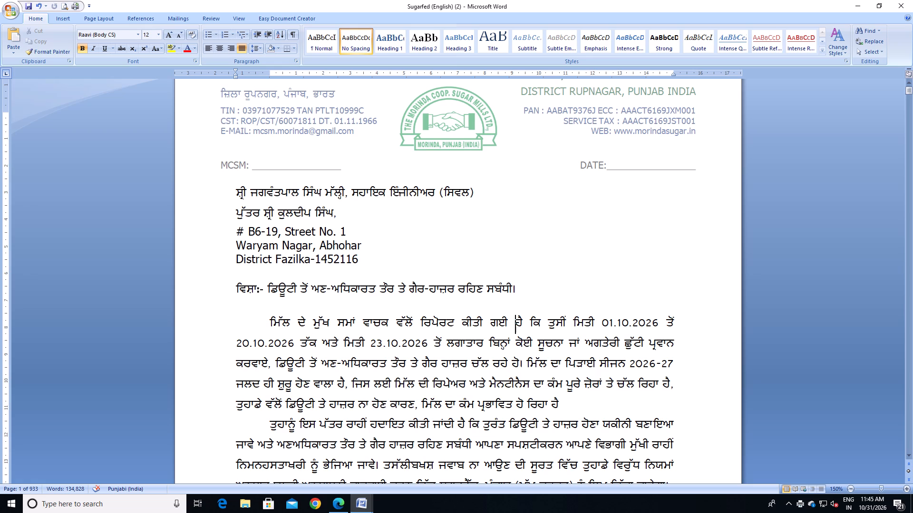
# In the Office Order 2023 document, copy the entire unauthorised-absence memo, from mill heading to copy list, and paste it at the document's start.
pyautogui.hotkey('alt', 'Tab')
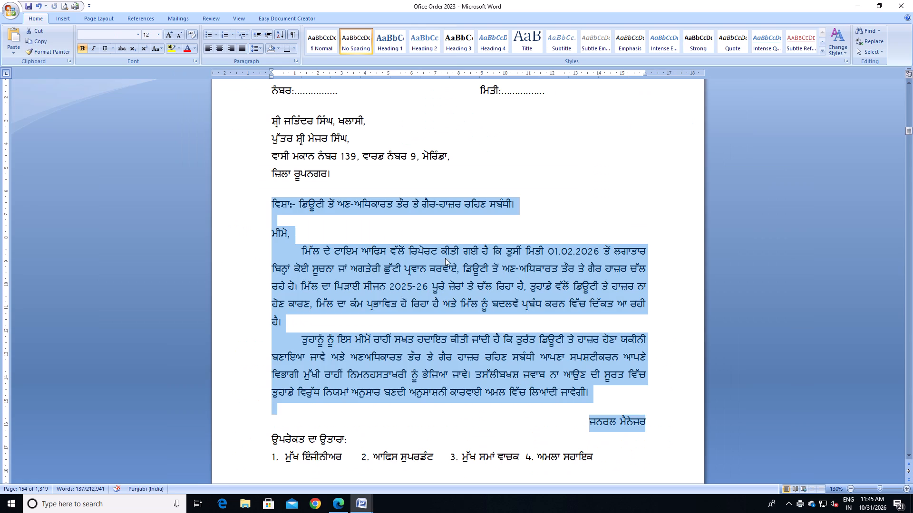
pyautogui.click(426, 265)
pyautogui.scroll(4, 419, 263)
pyautogui.moveTo(323, 180); pyautogui.dragTo(485, 383)
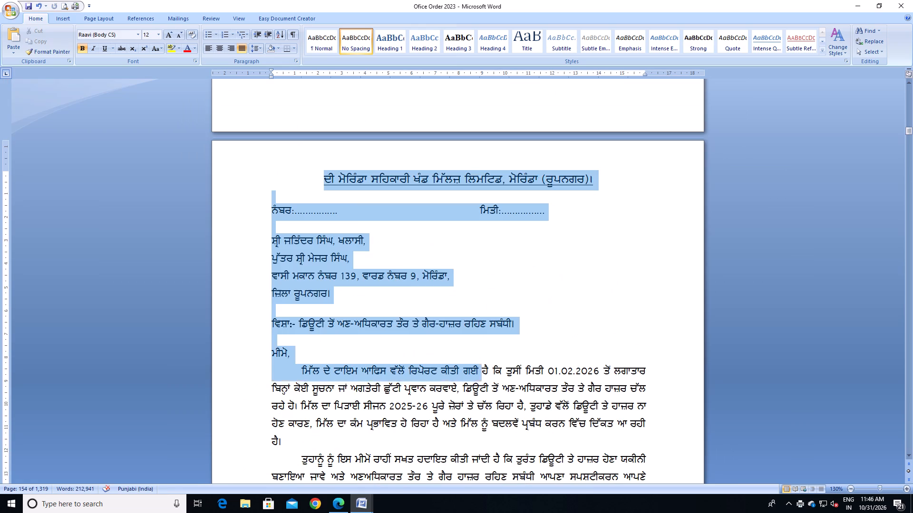
pyautogui.moveTo(485, 383); pyautogui.dragTo(574, 400)
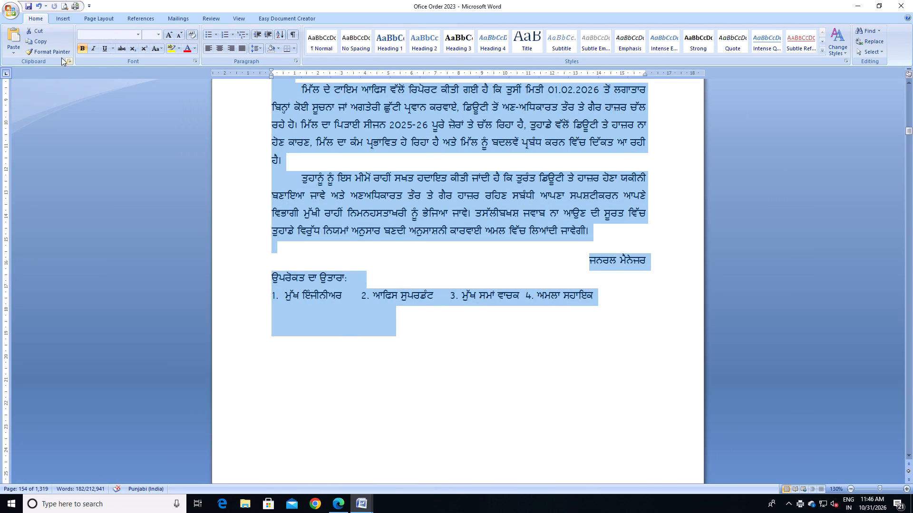
pyautogui.click(38, 42)
pyautogui.hotkey('ctrl', 'Home')
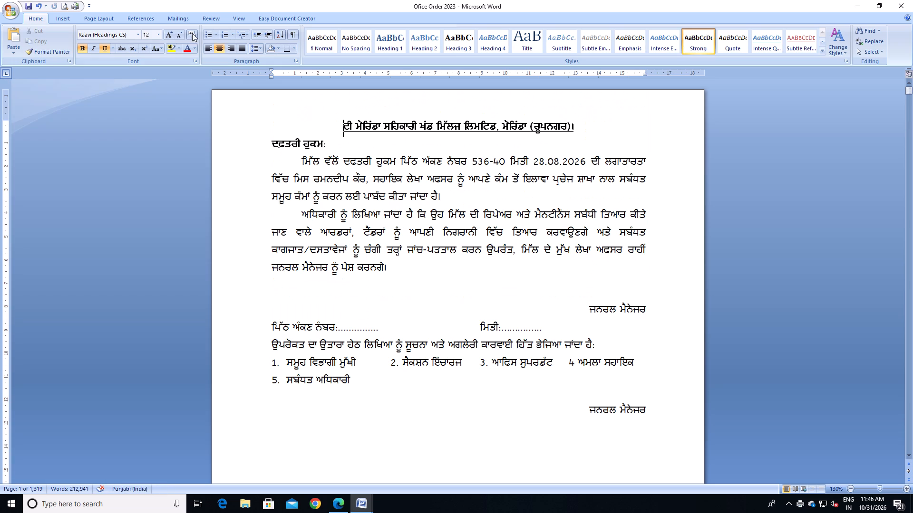
pyautogui.click(14, 39)
pyautogui.scroll(5, 420, 304)
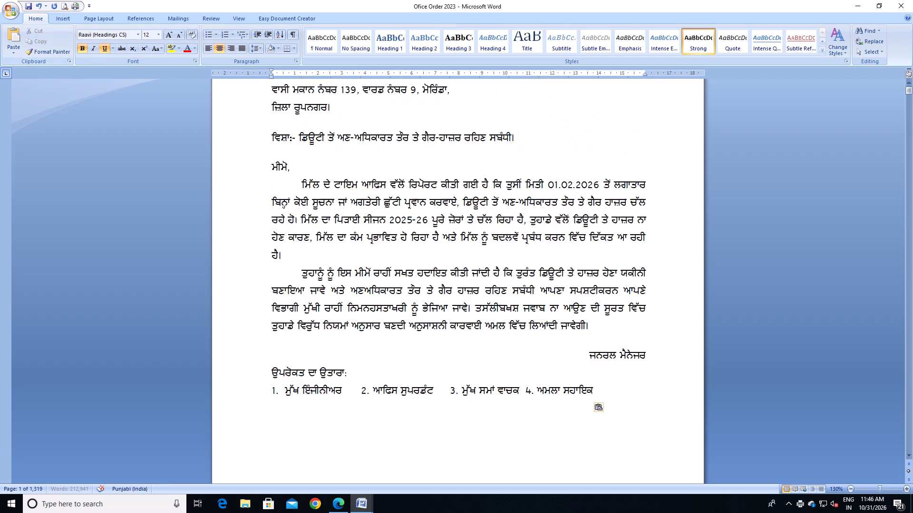
pyautogui.scroll(9, 420, 302)
# Replace the addressee line of the pasted memo with the new worker's name after ਸ਼੍ਰੀ, followed by a comma and the designation ਮਜਦੂਰ.
pyautogui.click(285, 190)
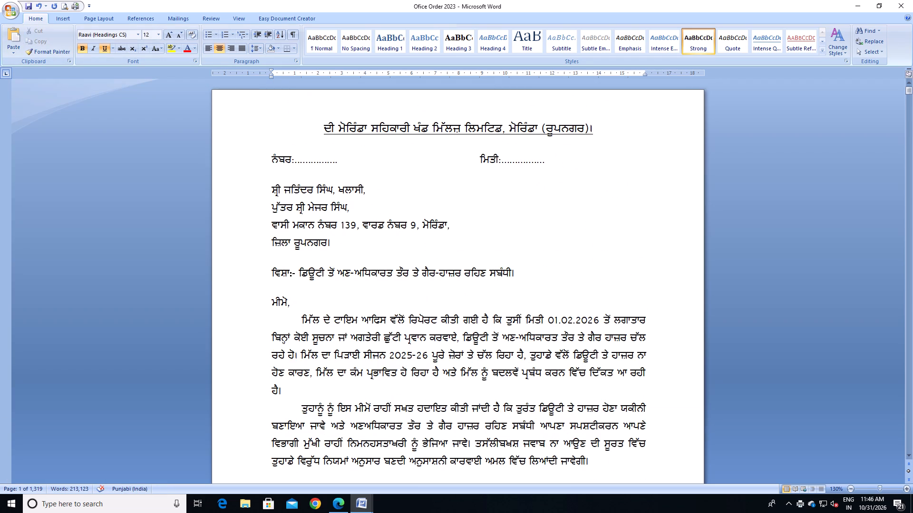
pyautogui.click(286, 192)
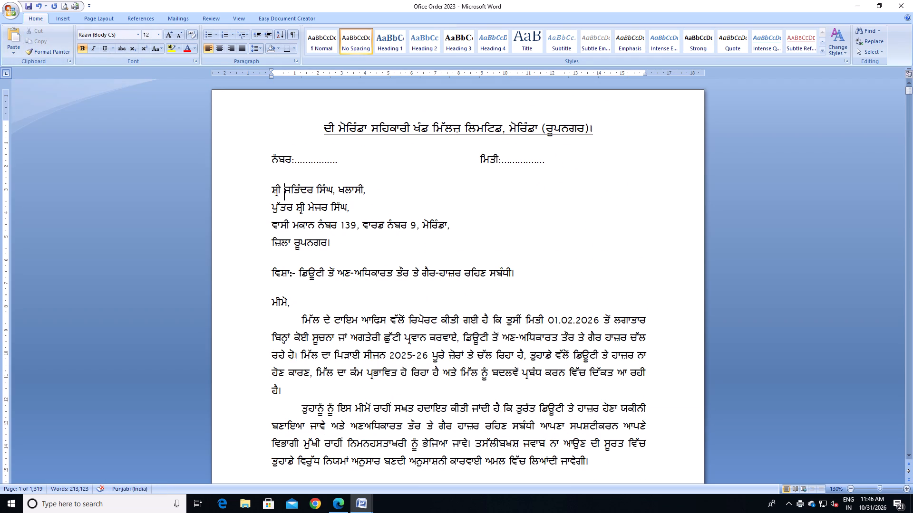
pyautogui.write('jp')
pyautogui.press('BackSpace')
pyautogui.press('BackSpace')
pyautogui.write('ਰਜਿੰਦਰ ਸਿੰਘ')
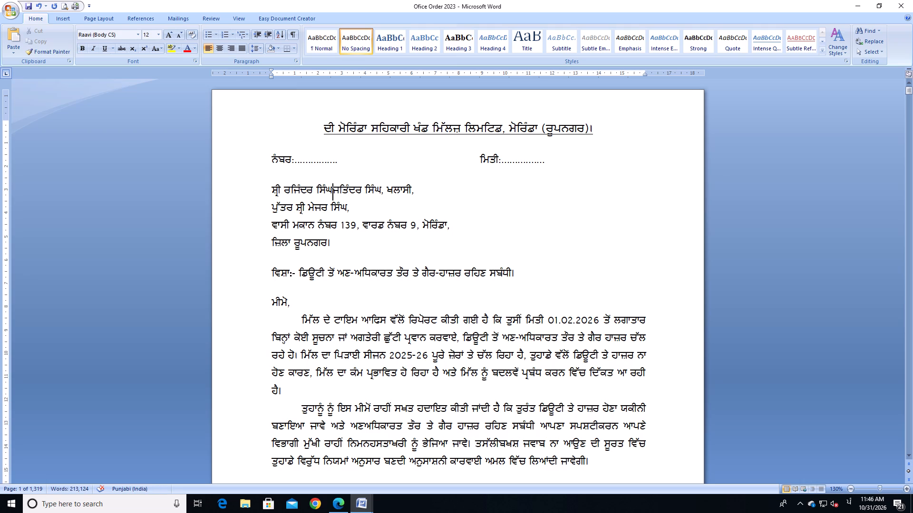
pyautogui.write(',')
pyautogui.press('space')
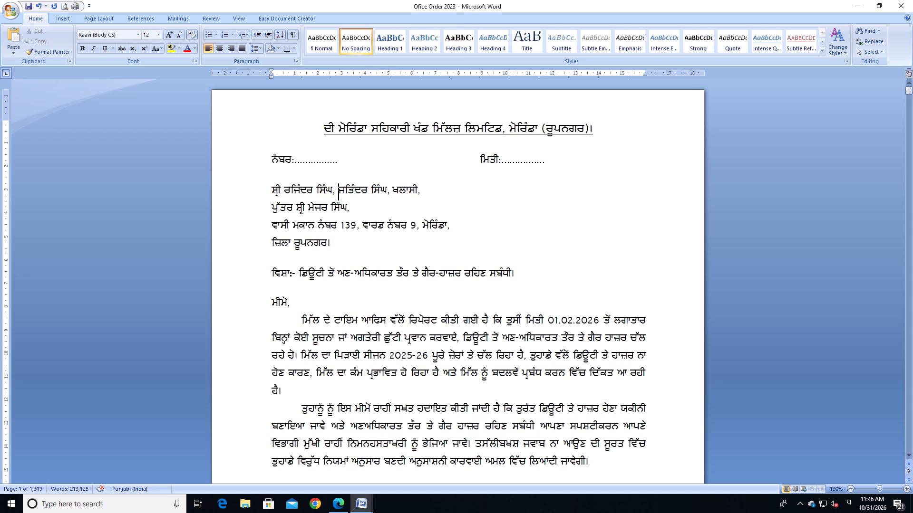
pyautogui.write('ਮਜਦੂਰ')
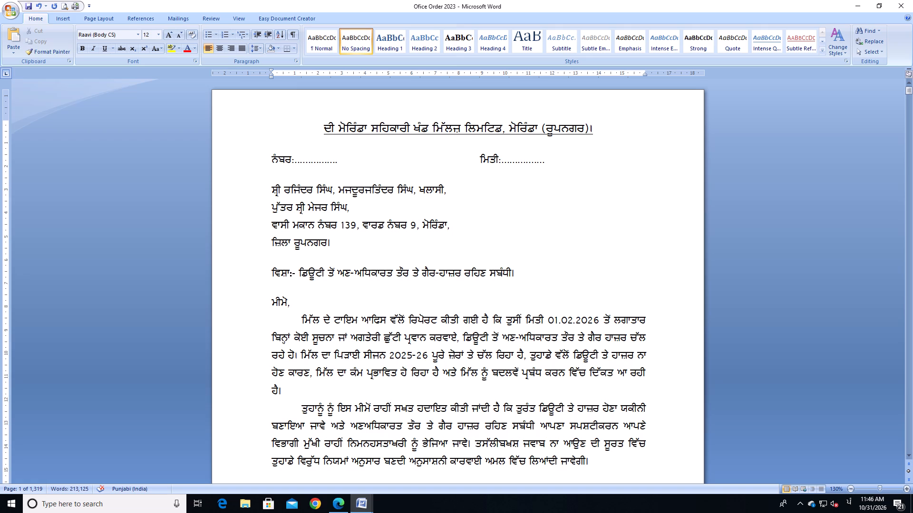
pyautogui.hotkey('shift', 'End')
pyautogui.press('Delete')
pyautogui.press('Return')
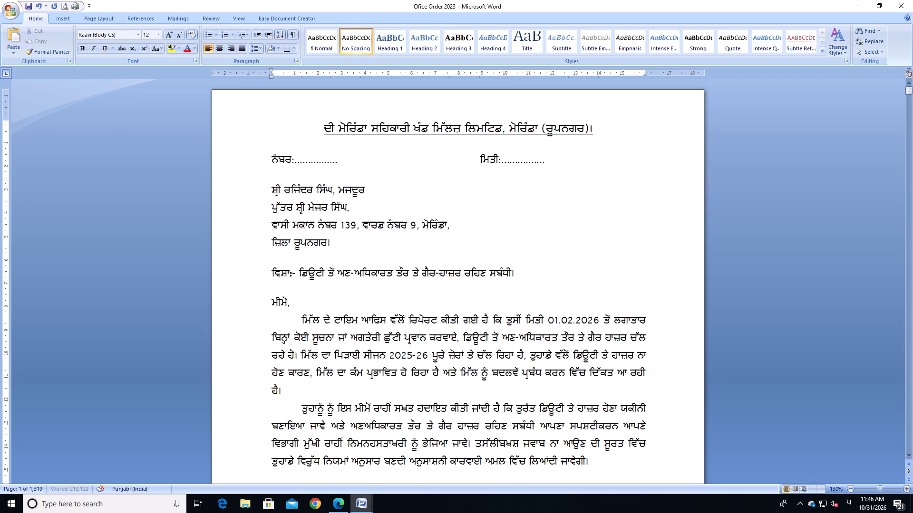
# Replace the father's name after ਪੁੱਤਰ ਸ਼੍ਰੀ with the new addressee's father's name, keeping the comma at the end.
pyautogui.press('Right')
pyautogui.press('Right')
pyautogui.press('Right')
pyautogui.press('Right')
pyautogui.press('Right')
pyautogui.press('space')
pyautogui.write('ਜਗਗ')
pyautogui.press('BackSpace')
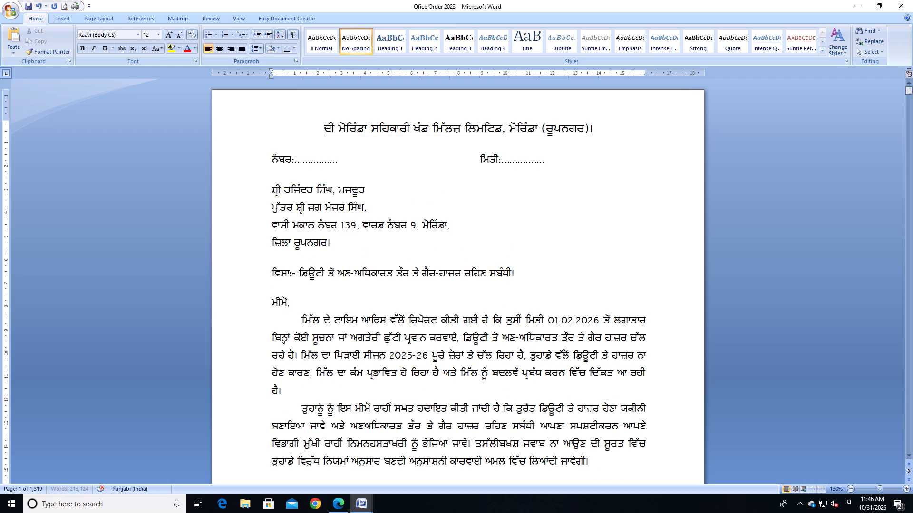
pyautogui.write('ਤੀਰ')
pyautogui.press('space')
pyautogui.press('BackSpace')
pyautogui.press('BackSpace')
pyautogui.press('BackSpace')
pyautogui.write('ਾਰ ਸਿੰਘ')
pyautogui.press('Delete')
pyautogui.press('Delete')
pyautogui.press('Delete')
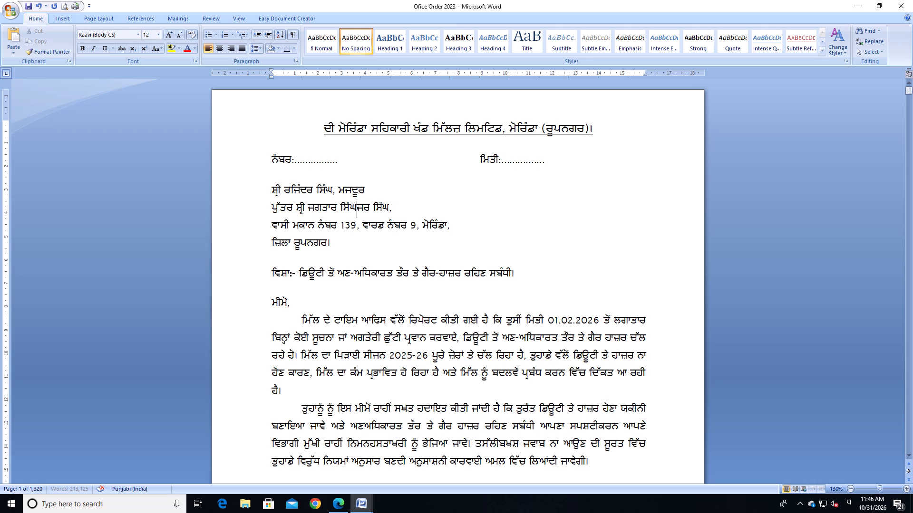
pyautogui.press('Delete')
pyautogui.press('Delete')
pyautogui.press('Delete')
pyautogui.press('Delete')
# Delete the house number, ward and town from the residence line, leaving only ਵਾਸੀ on it.
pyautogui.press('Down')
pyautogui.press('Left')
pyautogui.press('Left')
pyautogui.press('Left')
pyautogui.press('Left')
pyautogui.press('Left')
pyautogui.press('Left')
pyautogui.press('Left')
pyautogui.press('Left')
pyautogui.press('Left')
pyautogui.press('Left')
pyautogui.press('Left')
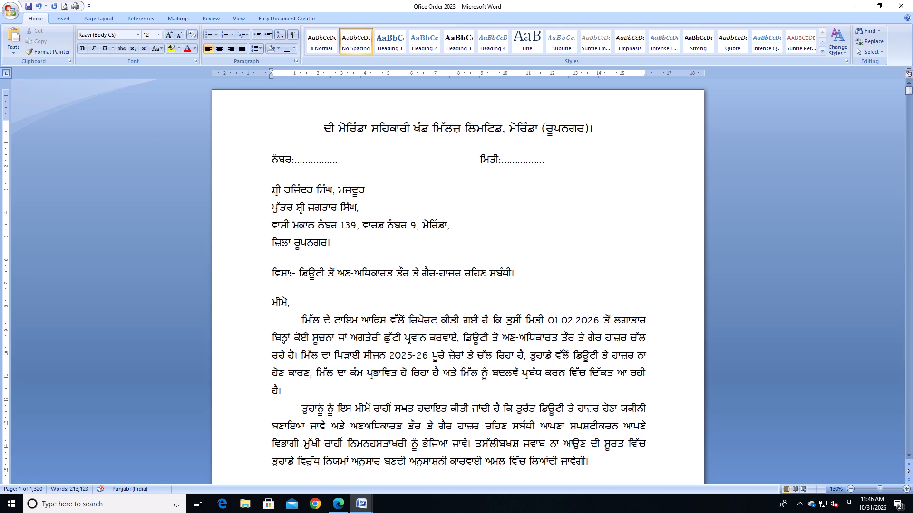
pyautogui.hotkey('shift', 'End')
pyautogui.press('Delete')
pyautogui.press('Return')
# Change the district in the addressee block to ਫਤਿਹਗੜ੍ਹ ਸਾਹਿਬ.
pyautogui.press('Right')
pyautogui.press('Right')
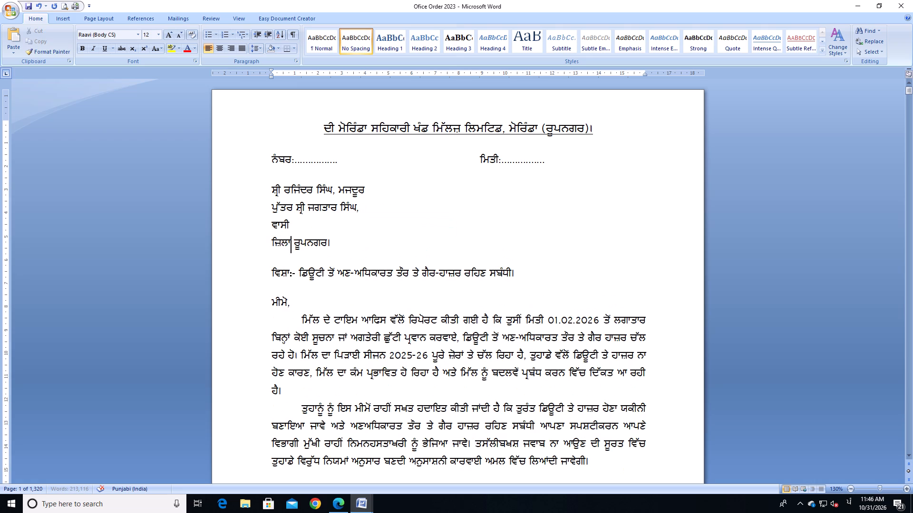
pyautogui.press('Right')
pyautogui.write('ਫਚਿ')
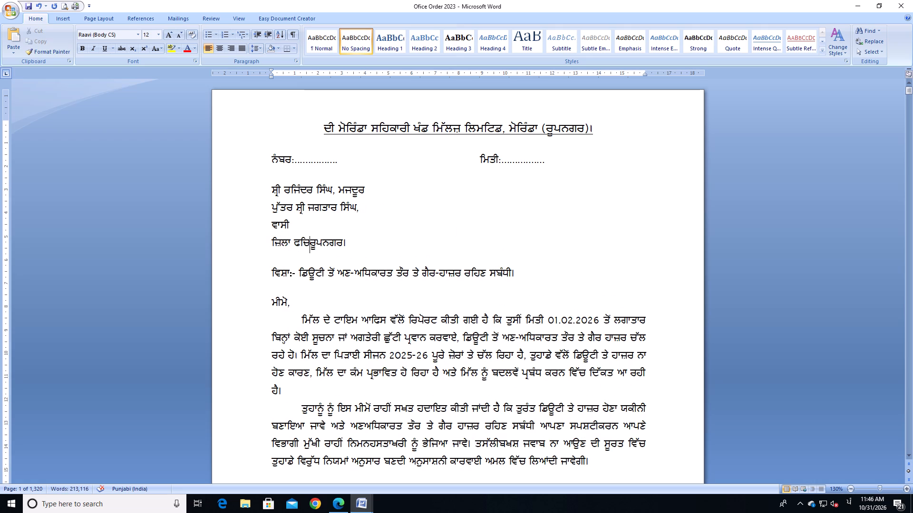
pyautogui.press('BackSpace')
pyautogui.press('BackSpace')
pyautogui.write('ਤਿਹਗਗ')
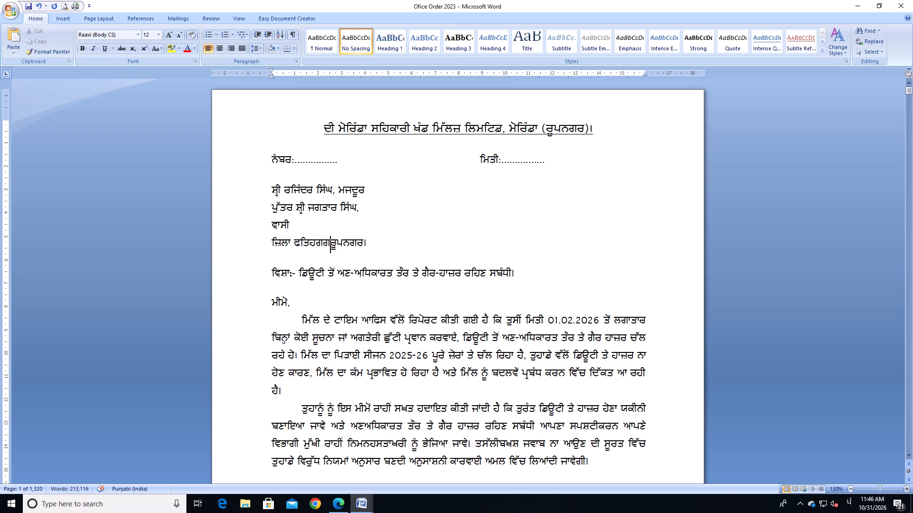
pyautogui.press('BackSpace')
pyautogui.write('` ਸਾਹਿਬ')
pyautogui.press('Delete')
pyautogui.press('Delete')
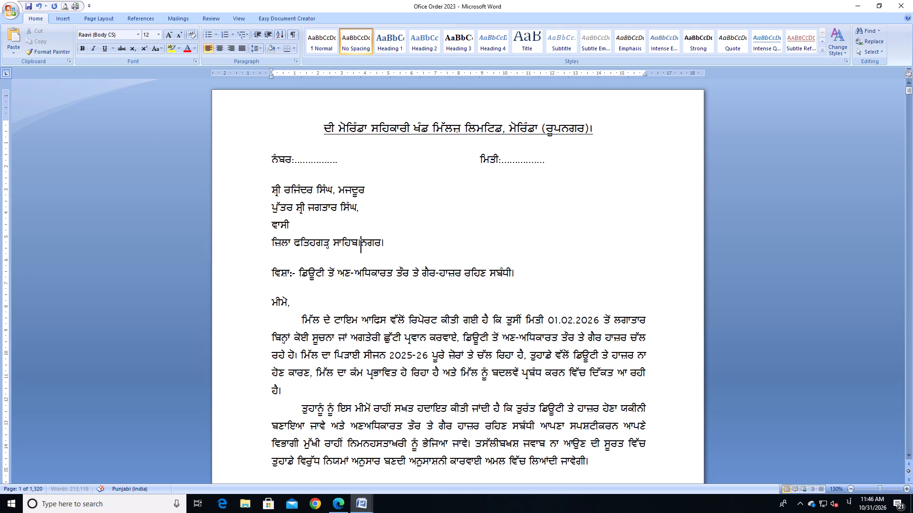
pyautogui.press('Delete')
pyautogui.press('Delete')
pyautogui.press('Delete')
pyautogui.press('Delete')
# Replace the reporting office ਟਾਇਮ ਆਫਿਸ in the memo's first paragraph with ਮੁੱਖ ਸਮਾਂ ਵਾਚਕ.
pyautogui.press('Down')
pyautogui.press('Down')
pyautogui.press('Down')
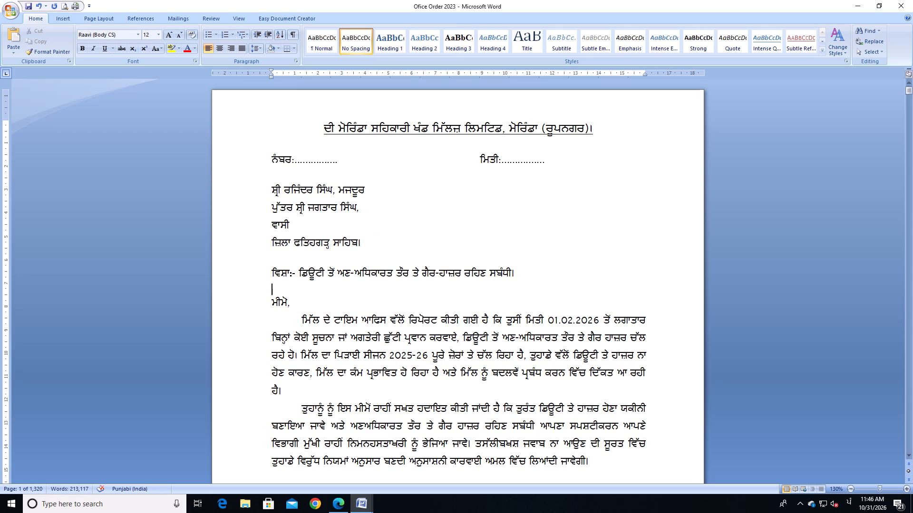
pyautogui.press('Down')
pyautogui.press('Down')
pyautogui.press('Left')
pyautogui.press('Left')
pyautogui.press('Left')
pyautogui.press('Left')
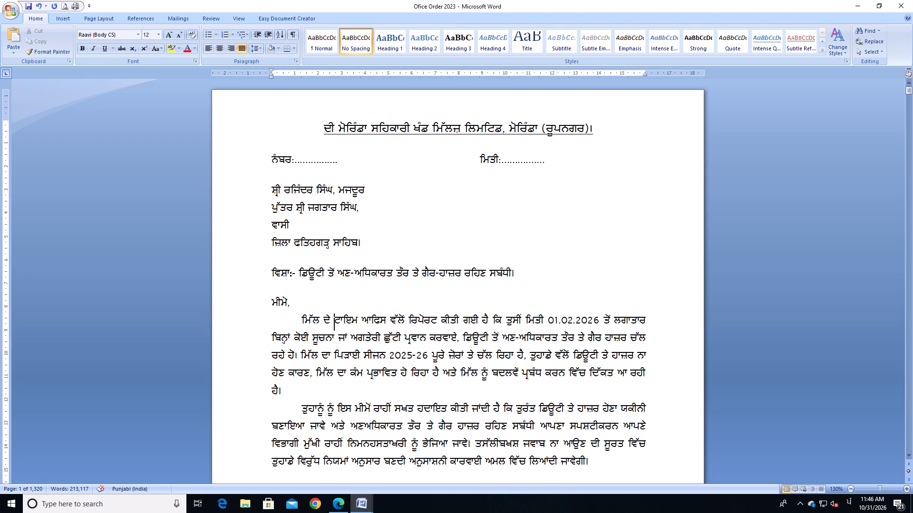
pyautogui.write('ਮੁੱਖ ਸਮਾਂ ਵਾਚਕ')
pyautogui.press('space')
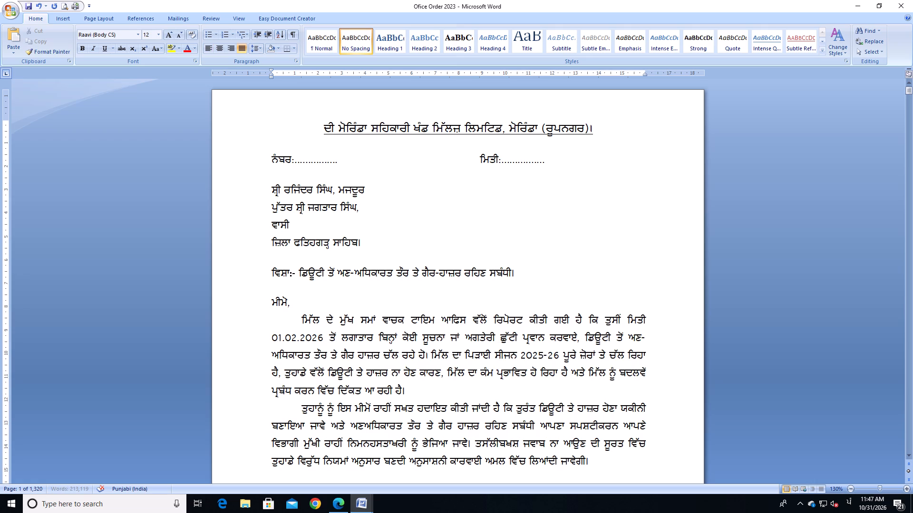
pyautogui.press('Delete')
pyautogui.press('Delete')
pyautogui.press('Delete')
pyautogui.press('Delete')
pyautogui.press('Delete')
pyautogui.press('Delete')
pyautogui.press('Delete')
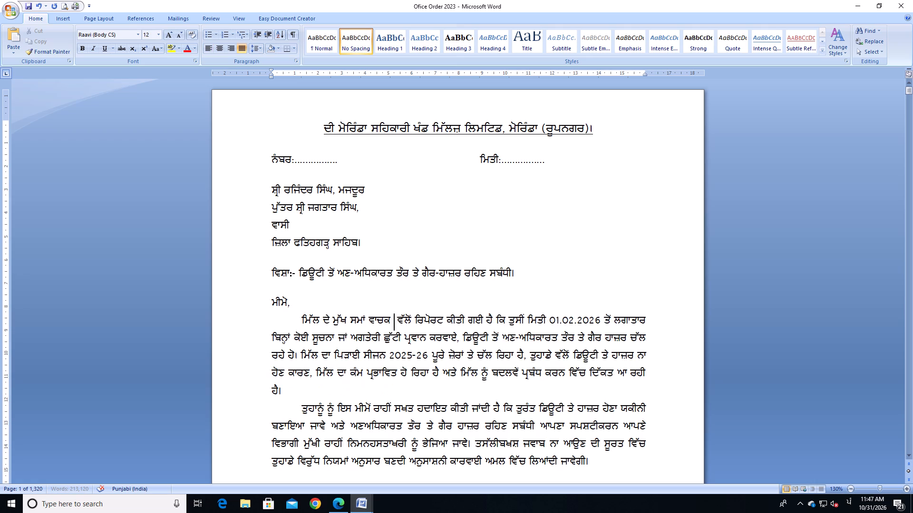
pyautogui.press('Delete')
# Set the absence start date after ਮਿਤੀ in the first paragraph to 27.10.2026.
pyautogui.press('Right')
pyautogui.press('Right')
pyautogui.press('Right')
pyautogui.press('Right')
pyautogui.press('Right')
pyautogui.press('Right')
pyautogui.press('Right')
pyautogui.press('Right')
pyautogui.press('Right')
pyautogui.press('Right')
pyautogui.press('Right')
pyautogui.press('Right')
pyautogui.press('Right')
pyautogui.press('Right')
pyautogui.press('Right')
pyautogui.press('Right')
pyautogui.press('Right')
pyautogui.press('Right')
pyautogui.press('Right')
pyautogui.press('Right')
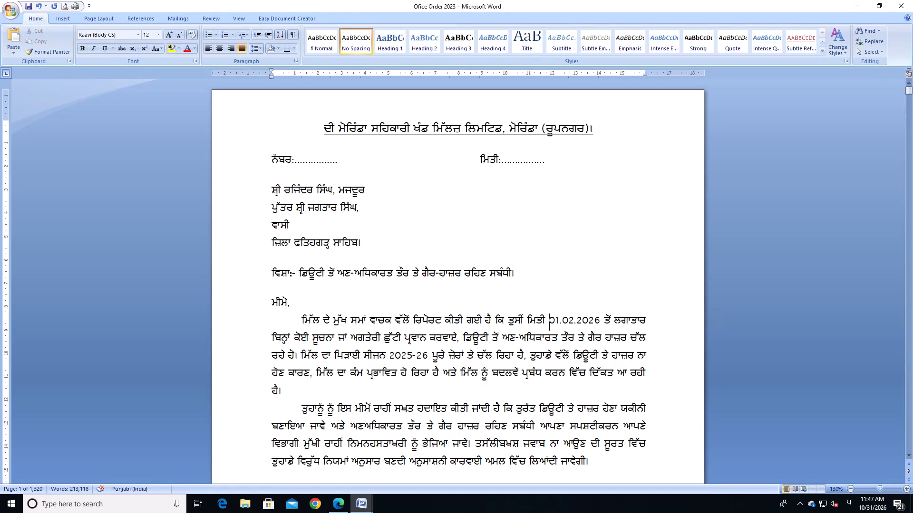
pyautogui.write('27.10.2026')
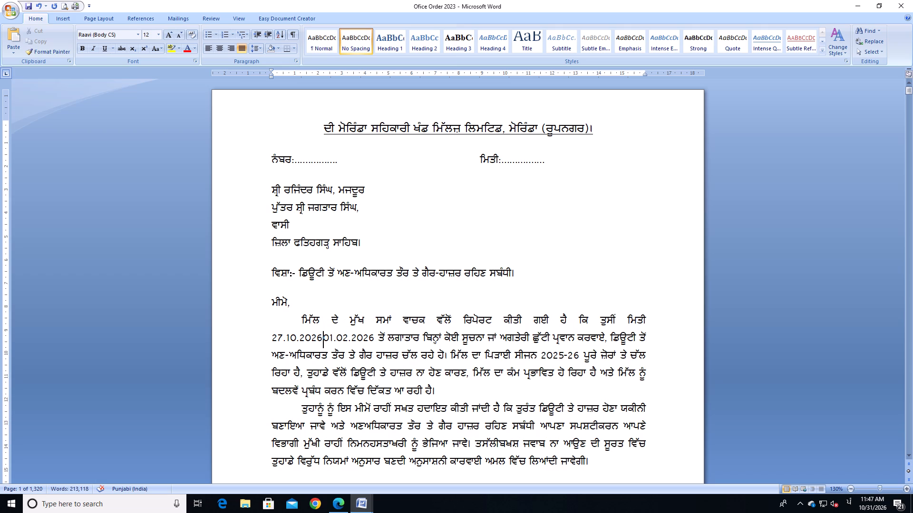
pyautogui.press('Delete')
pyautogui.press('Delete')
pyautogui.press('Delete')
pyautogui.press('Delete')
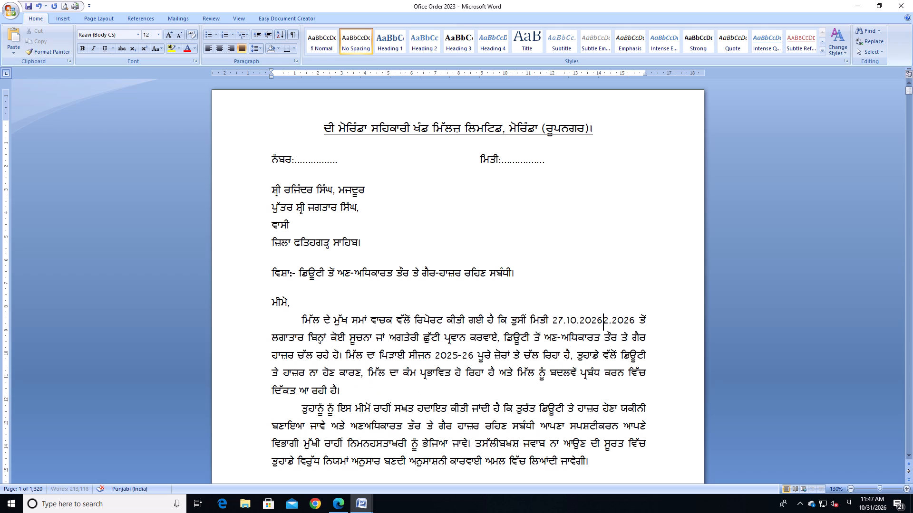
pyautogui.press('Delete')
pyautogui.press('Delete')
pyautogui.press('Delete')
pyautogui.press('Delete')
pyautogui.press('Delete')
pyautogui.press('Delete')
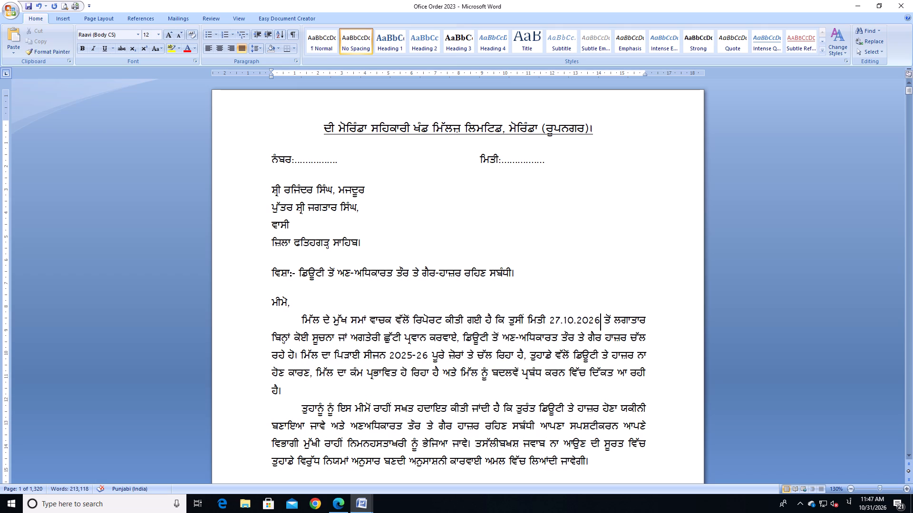
# Change the crushing season in the memo's first paragraph to 2026-27.
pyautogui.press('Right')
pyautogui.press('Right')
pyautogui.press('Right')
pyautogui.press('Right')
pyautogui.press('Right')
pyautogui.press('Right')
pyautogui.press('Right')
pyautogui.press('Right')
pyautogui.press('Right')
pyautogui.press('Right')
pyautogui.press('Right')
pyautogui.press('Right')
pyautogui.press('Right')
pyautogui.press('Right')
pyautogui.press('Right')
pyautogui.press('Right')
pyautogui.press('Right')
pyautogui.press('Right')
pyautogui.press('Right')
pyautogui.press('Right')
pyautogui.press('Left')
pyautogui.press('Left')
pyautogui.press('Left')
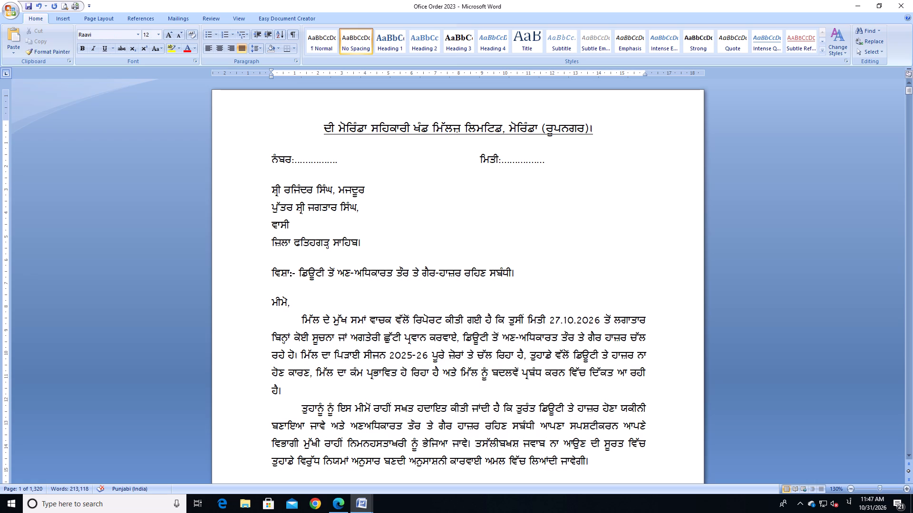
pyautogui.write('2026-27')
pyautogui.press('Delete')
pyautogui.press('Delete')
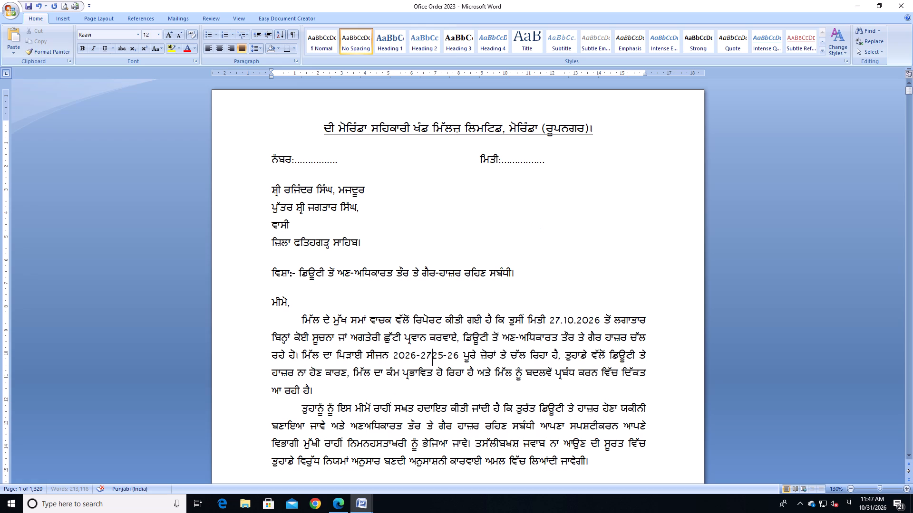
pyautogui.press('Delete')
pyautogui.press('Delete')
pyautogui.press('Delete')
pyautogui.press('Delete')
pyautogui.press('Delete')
# After the season year, insert ਜਲਦ ਹੀ ਸ਼ੁਰੂ ਹੋਣ ਵਾਲਾ ਹੈ, ਜਿਸ ਲਈ ਮਿੱਲ ਦੀ ਰਿਪੇਅਰ ਅਤੇ ਮੈਨਟੀਨੈਂਸ ਦਾ ਕੰਮ before ਪੂਰੇ ਜ਼ੋਰਾਂ ਤੇ.
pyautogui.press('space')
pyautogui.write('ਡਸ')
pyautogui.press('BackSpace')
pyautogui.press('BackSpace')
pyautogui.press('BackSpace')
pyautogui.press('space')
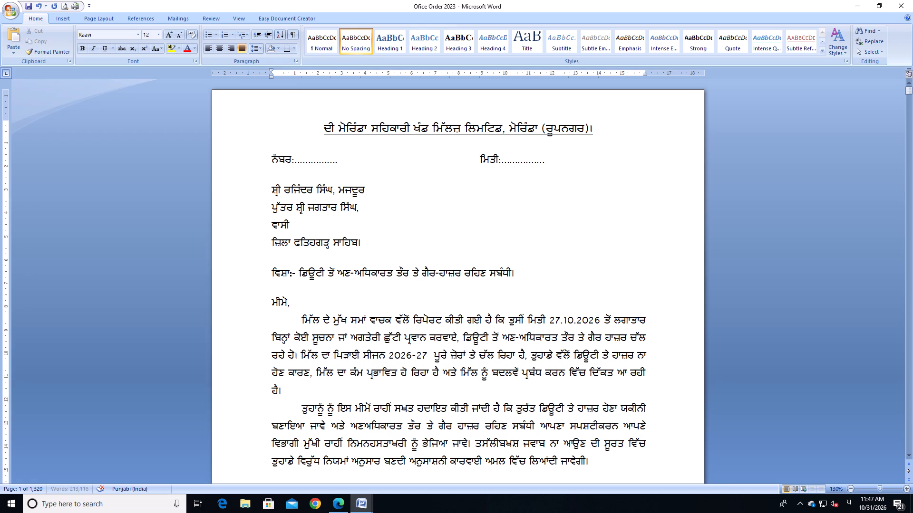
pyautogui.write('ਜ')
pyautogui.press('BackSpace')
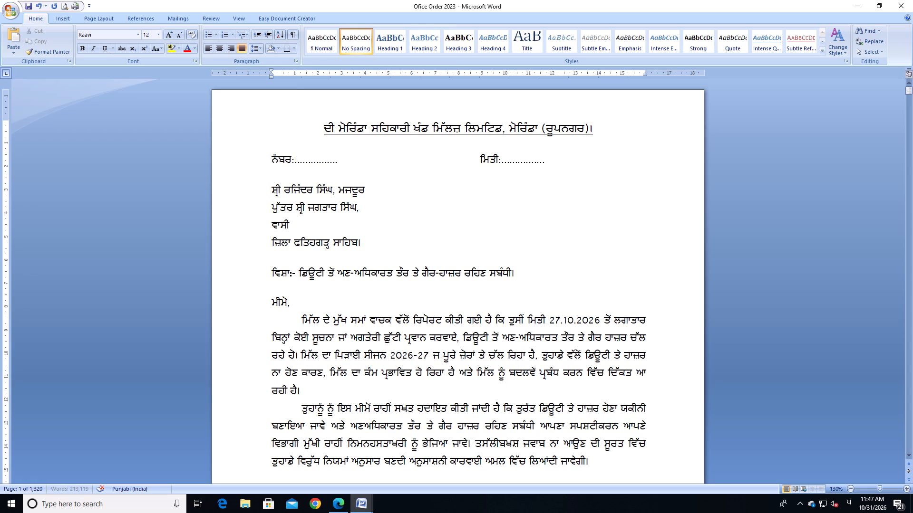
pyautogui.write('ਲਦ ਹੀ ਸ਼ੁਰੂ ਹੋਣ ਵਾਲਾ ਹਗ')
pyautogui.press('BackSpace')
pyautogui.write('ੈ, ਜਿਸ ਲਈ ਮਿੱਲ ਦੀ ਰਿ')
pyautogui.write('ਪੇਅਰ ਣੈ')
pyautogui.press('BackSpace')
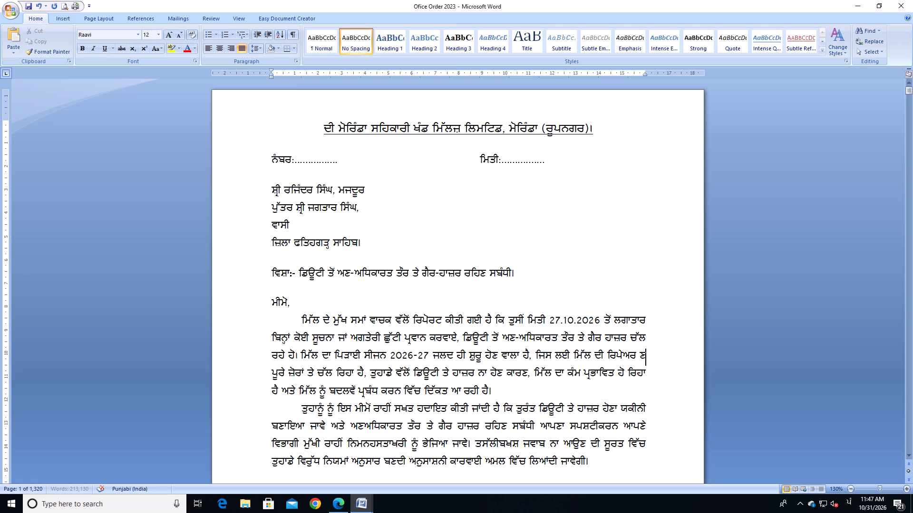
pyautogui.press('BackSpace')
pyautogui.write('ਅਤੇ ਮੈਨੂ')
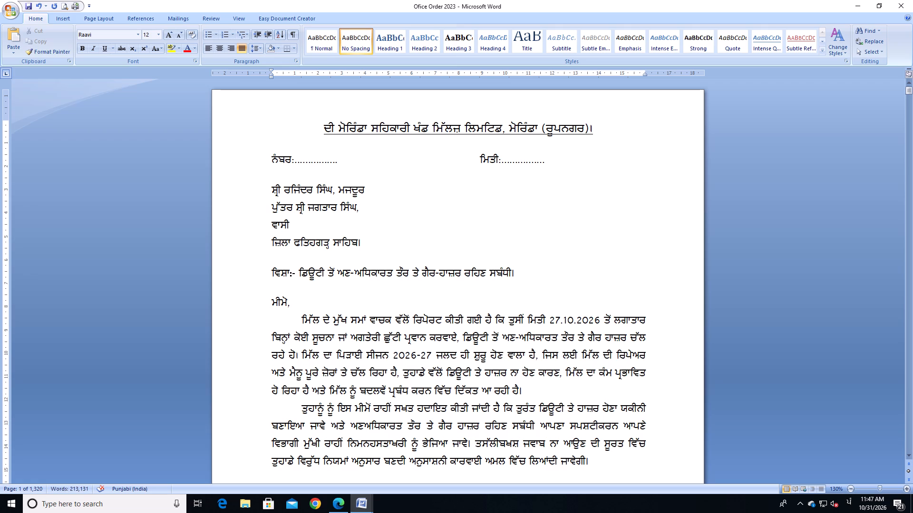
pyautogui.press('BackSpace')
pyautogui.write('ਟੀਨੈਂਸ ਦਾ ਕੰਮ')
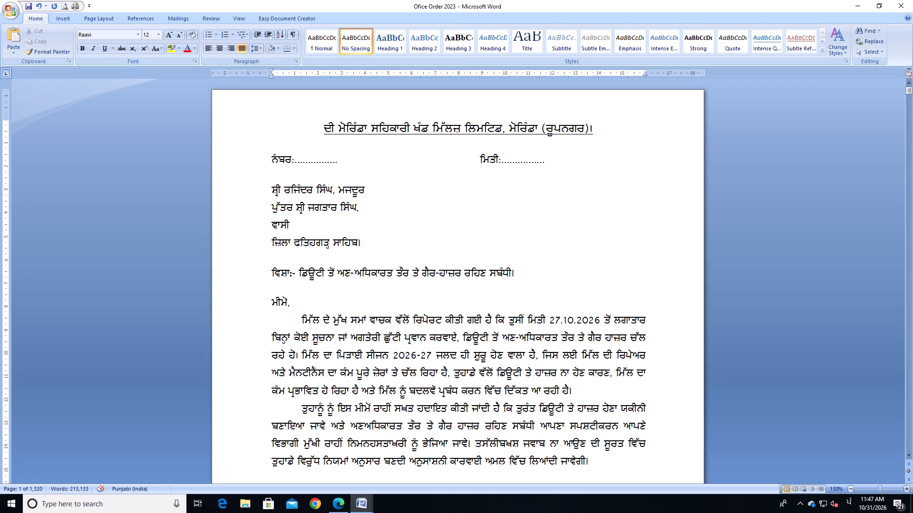
# Review the rest of the memo, from the first paragraph through the signature line and the copy-to list.
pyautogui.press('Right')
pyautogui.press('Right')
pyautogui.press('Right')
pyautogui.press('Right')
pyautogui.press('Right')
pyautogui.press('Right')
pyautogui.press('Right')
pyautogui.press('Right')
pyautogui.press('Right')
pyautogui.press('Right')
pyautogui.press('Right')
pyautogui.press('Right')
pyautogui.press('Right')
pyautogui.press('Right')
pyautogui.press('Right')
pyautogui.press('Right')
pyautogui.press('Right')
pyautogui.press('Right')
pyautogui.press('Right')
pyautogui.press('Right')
pyautogui.scroll(-5, 542, 272)
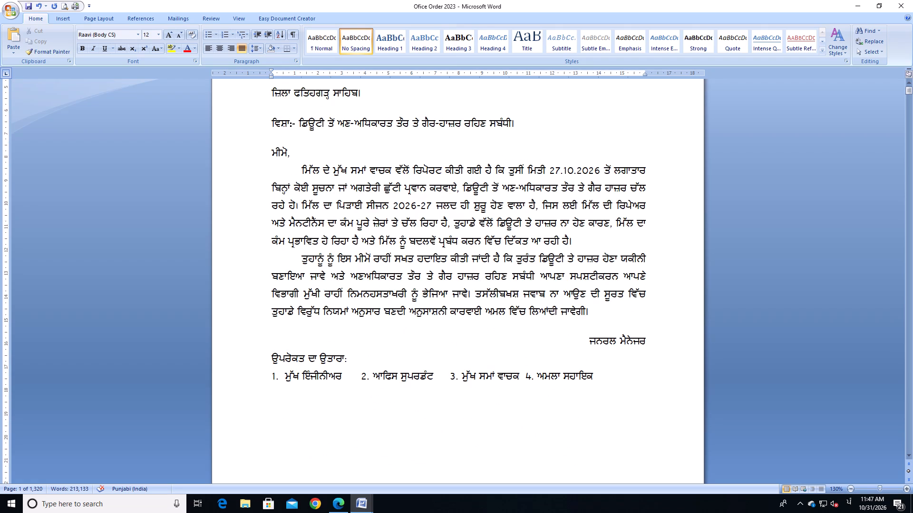
pyautogui.scroll(5, 410, 355)
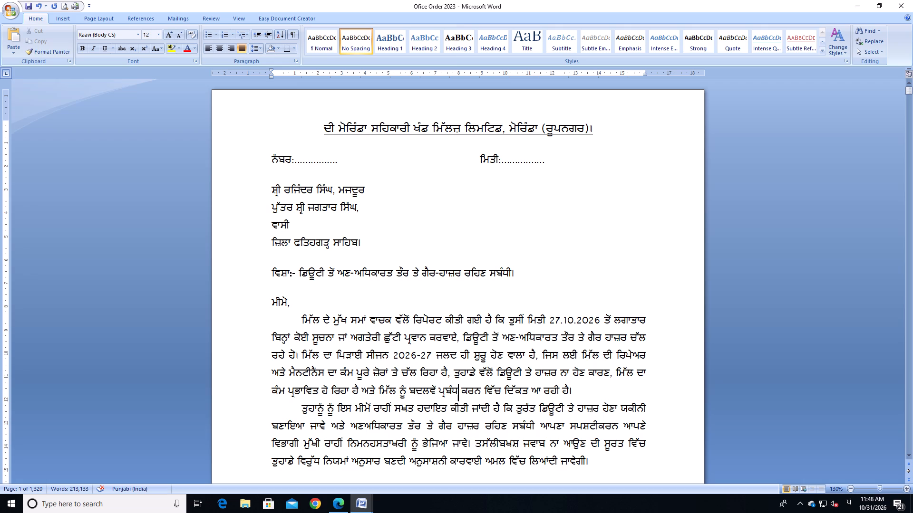
# Delete the ਵਾਸੀ residence line and the district line from the addressee block.
pyautogui.moveTo(272, 225); pyautogui.dragTo(366, 239)
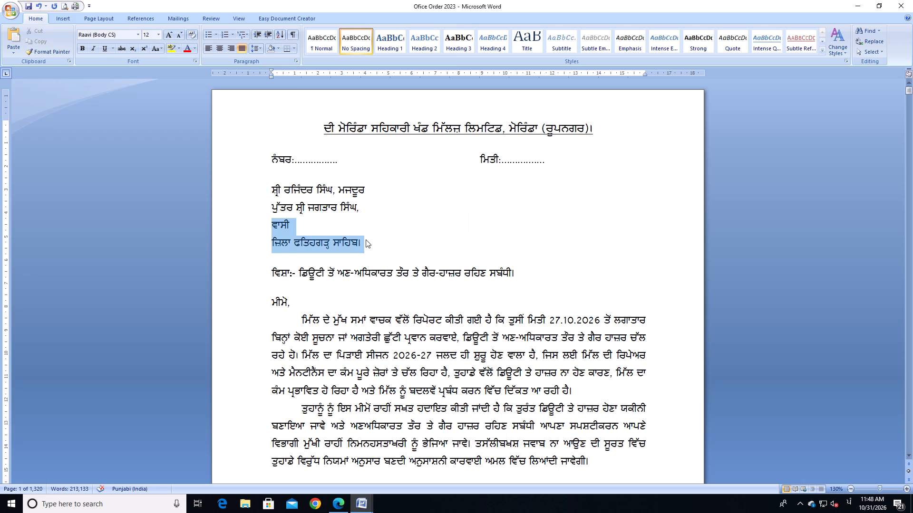
pyautogui.press('Delete')
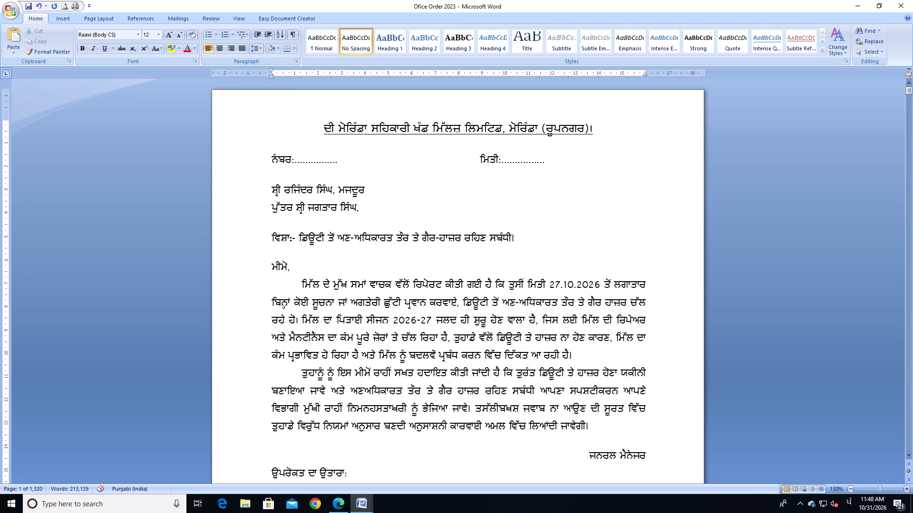
# Print only the current page containing the labourer's absence memo.
pyautogui.hotkey('ctrl', 'p')
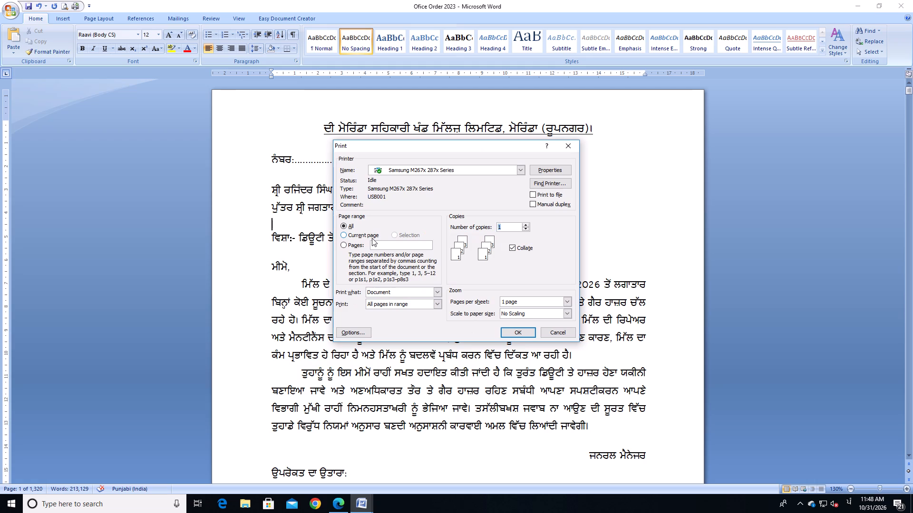
pyautogui.click(368, 234)
pyautogui.click(508, 332)
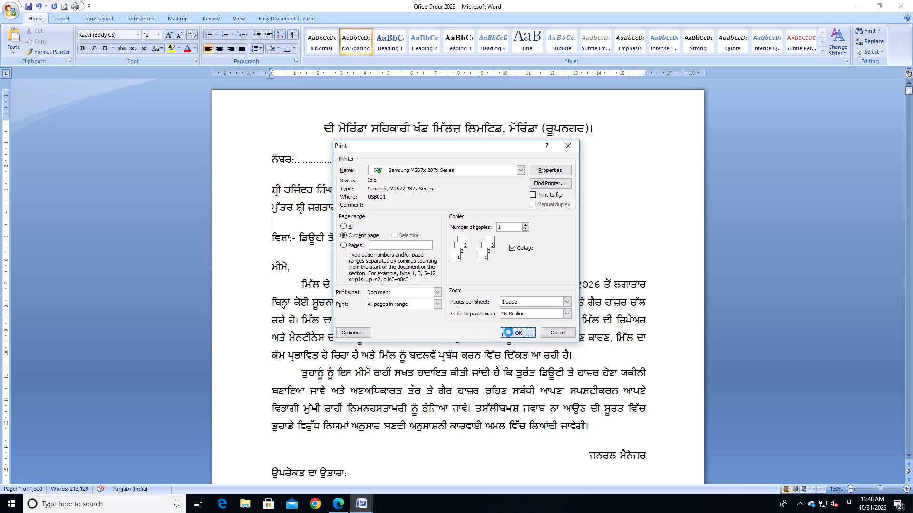
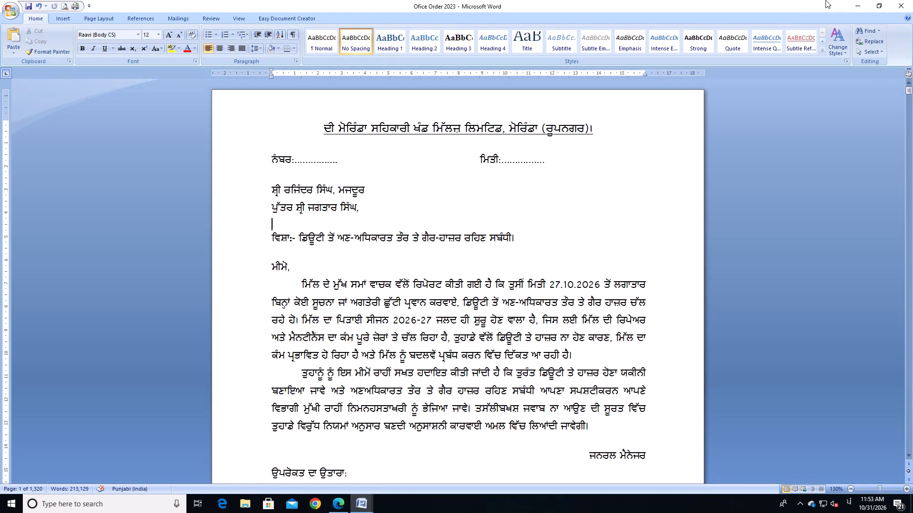
# In the Sugarfed (English) (2) letter, delete the first absence period ਮਿਤੀ 01.10.2026 ਤੋਂ 20.10.2026 ਤੱਕ ਅਤੇ from the opening paragraph.
pyautogui.click(856, 0)
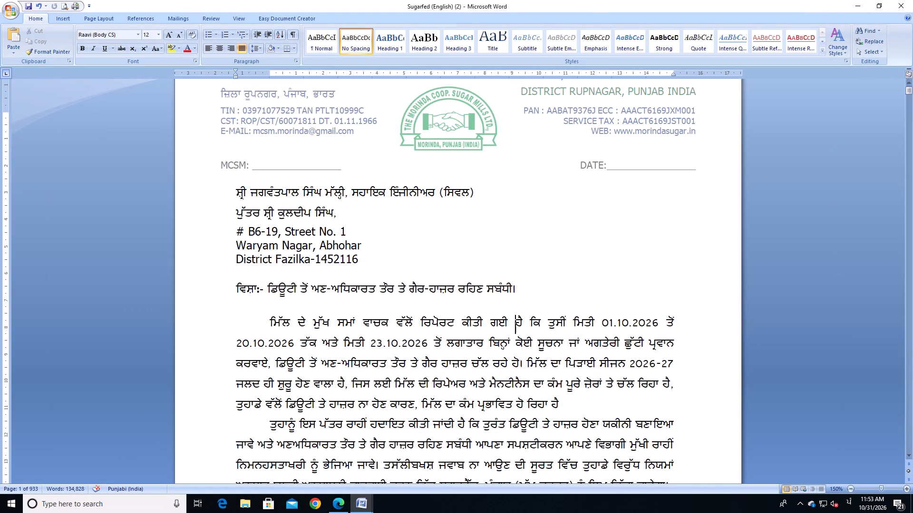
pyautogui.moveTo(340, 342); pyautogui.dragTo(411, 328)
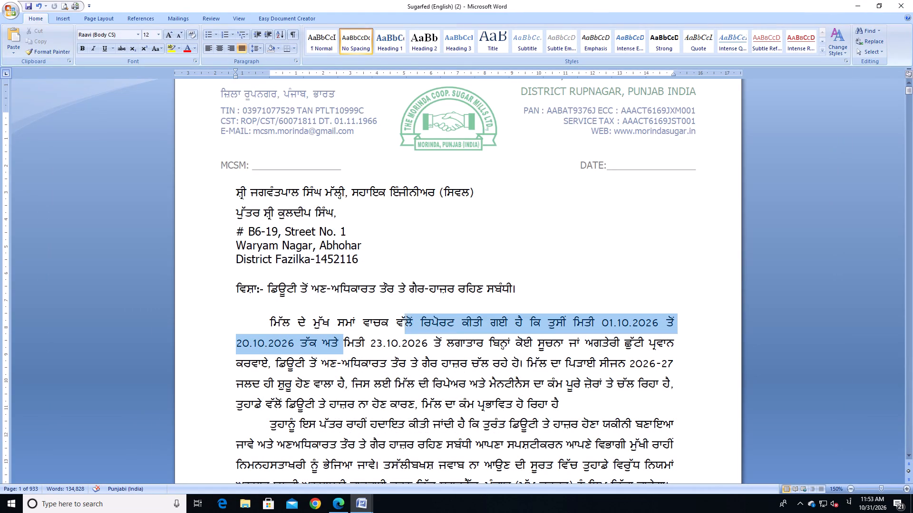
pyautogui.moveTo(411, 328); pyautogui.dragTo(577, 327)
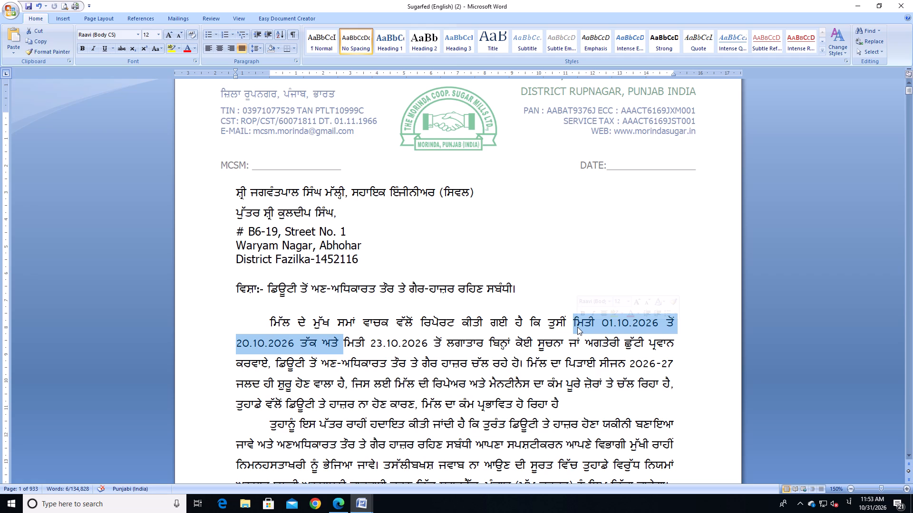
pyautogui.press('Delete')
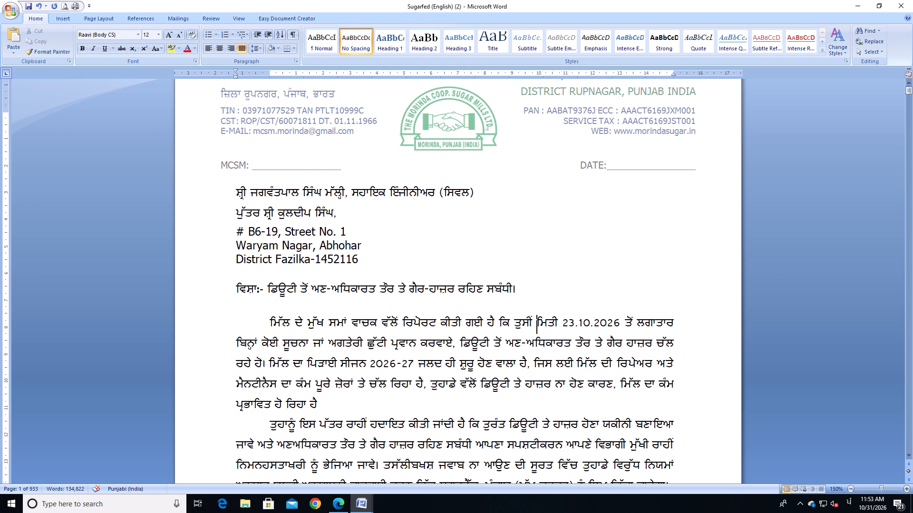
# Check the assistant engineer's letter down to the copy-to line and print one copy of only the current page.
pyautogui.scroll(-2, 568, 331)
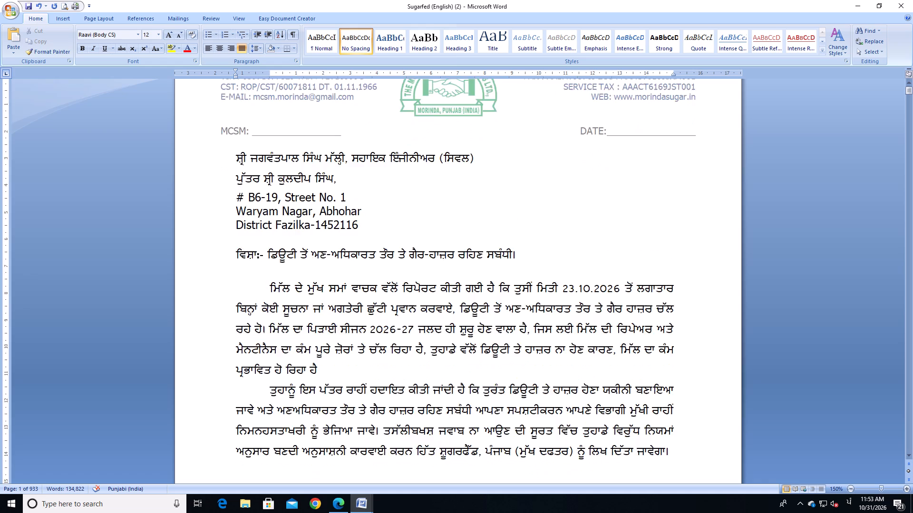
pyautogui.scroll(-4, 568, 331)
pyautogui.scroll(2, 568, 331)
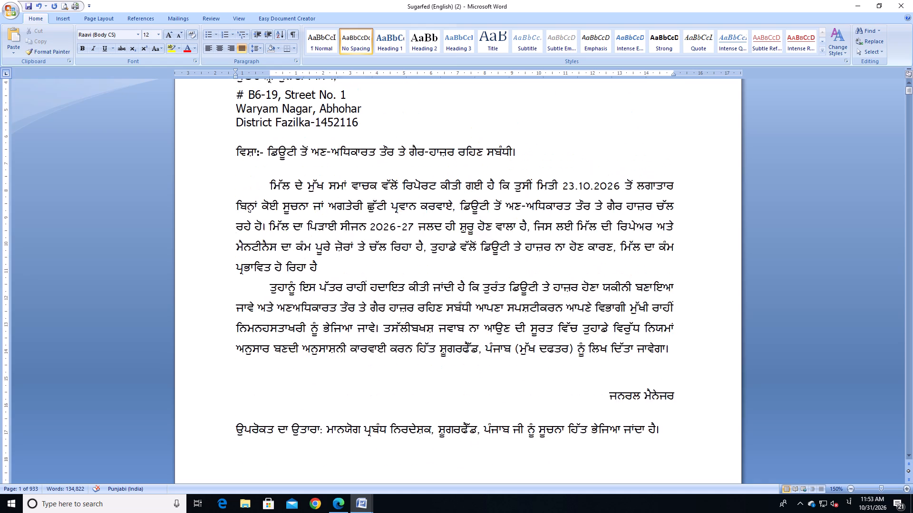
pyautogui.scroll(2, 568, 331)
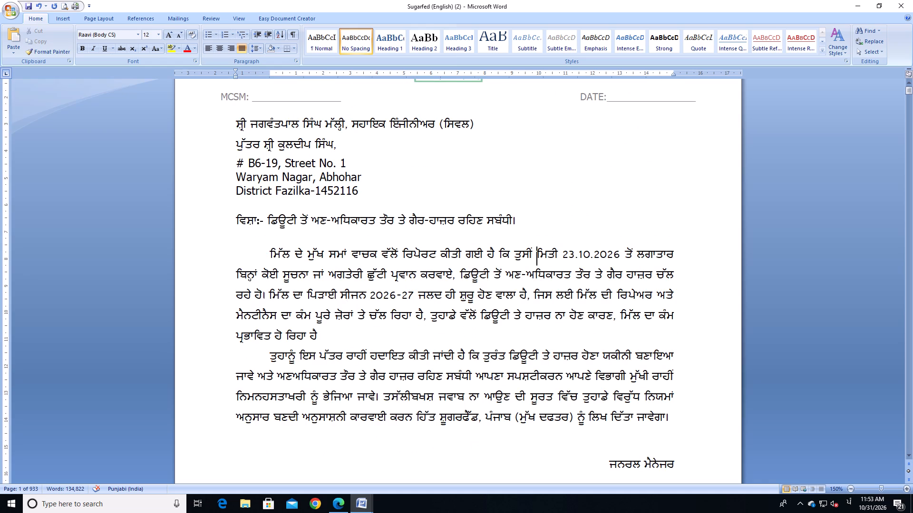
pyautogui.click(520, 275)
pyautogui.hotkey('ctrl', 'p')
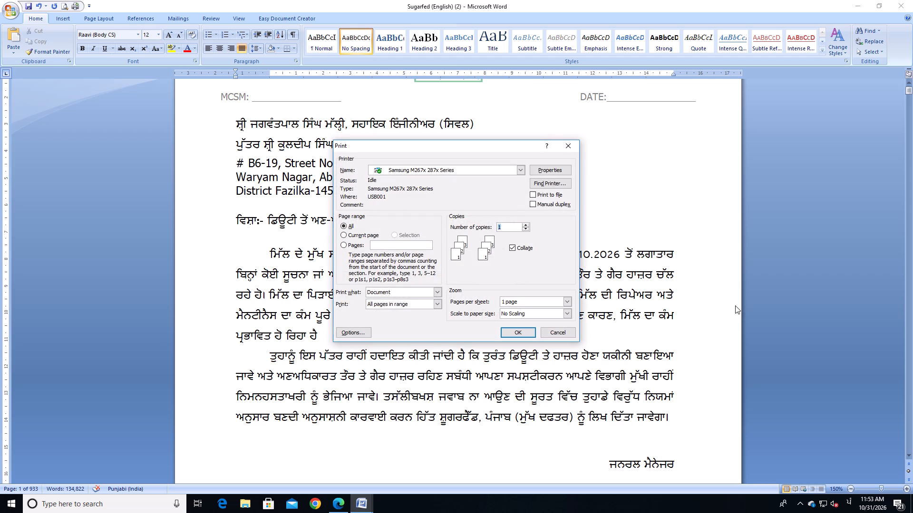
pyautogui.click(368, 234)
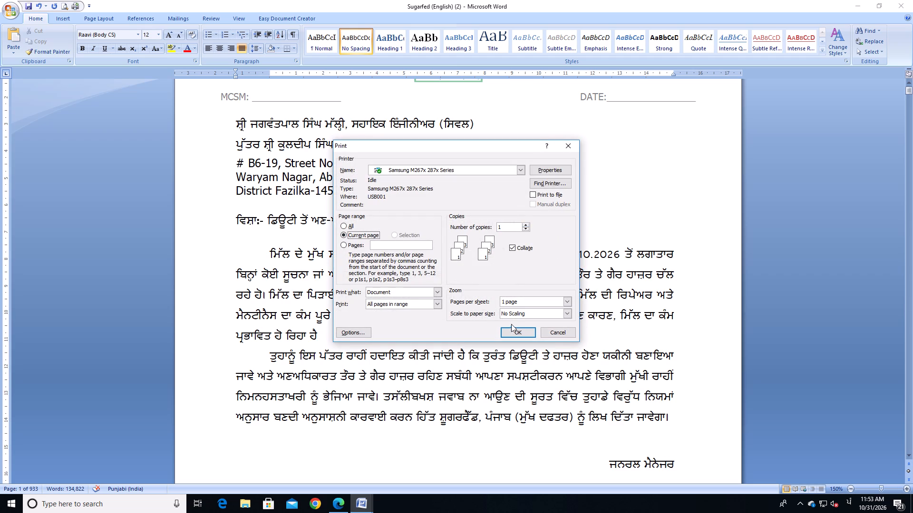
pyautogui.click(518, 332)
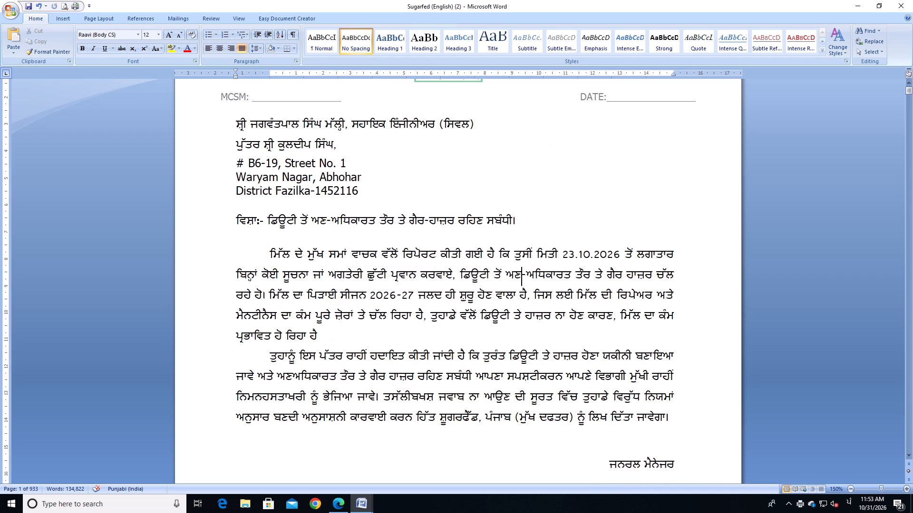
# Save the Sugarfed (English) (2) document.
pyautogui.click(516, 318)
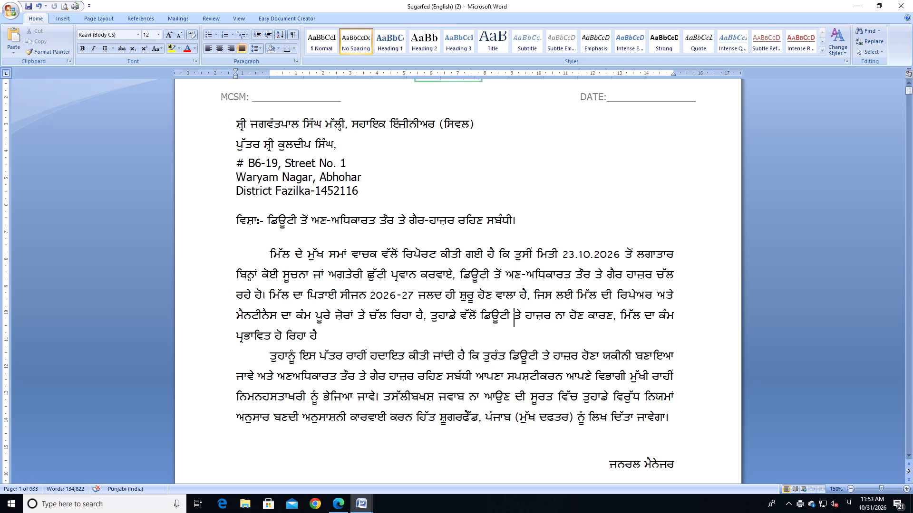
pyautogui.click(29, 7)
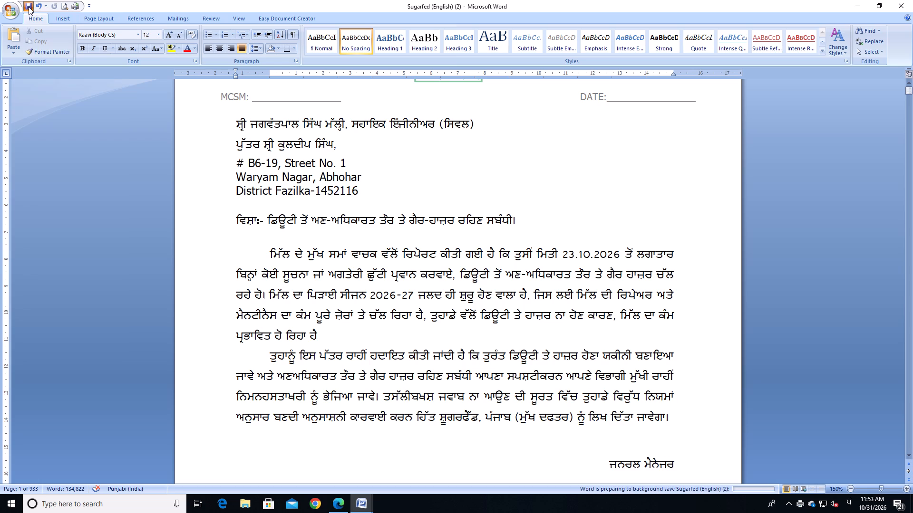